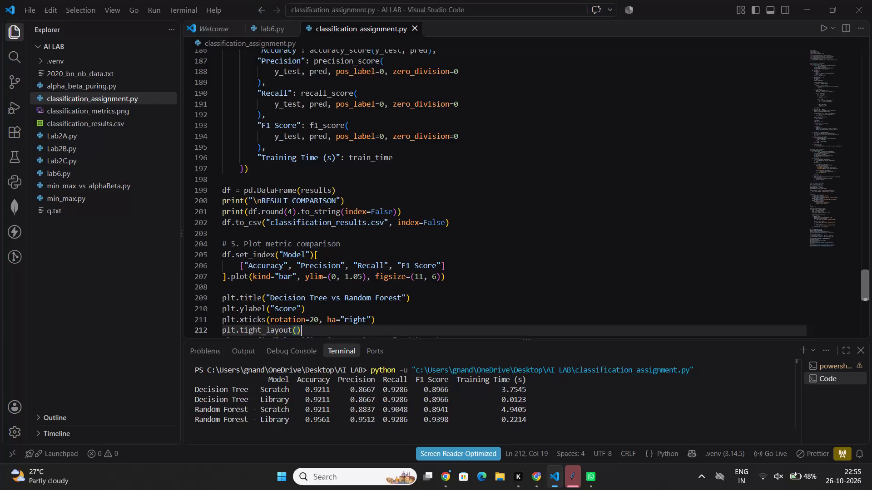
Review the Lab 7 instructions in Classroom against the ChatGPT answer in Chrome and the code and output of classification_assignment.py in Visual Studio Code.
scroll(515, 261, "up", 5)
left_click(536, 468)
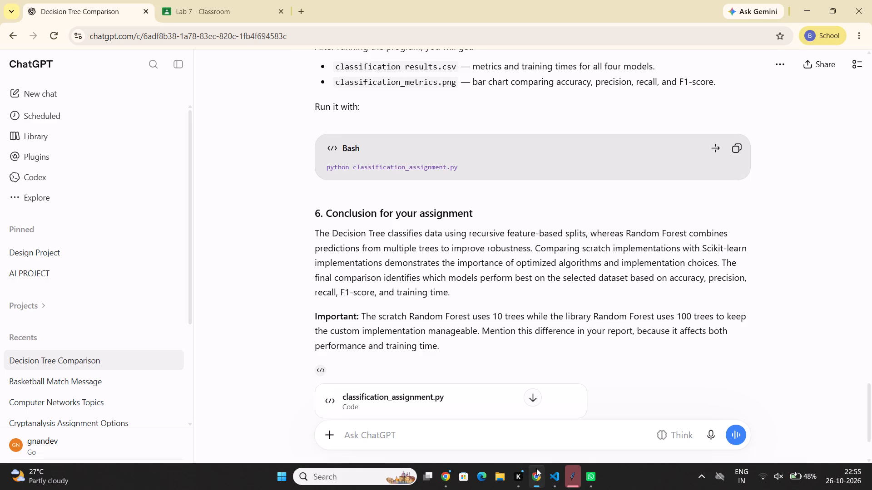
scroll(467, 278, "up", 1)
left_click(249, 6)
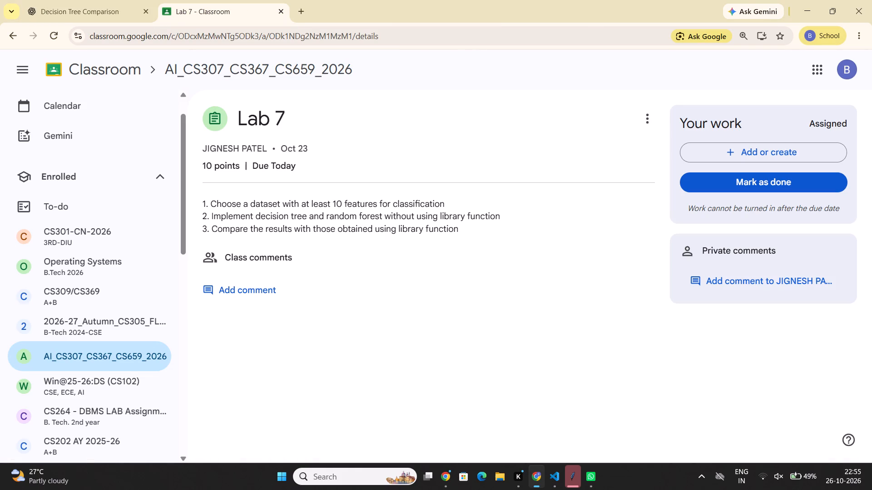
left_click(89, 0)
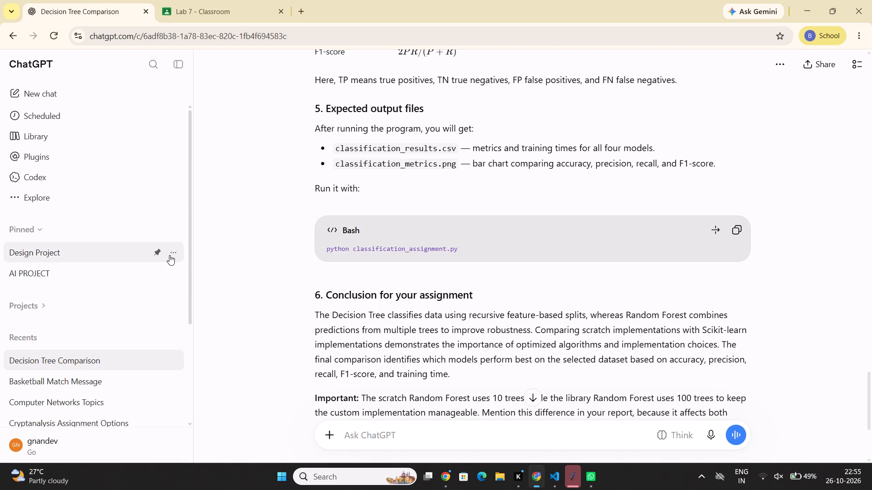
left_click(563, 476)
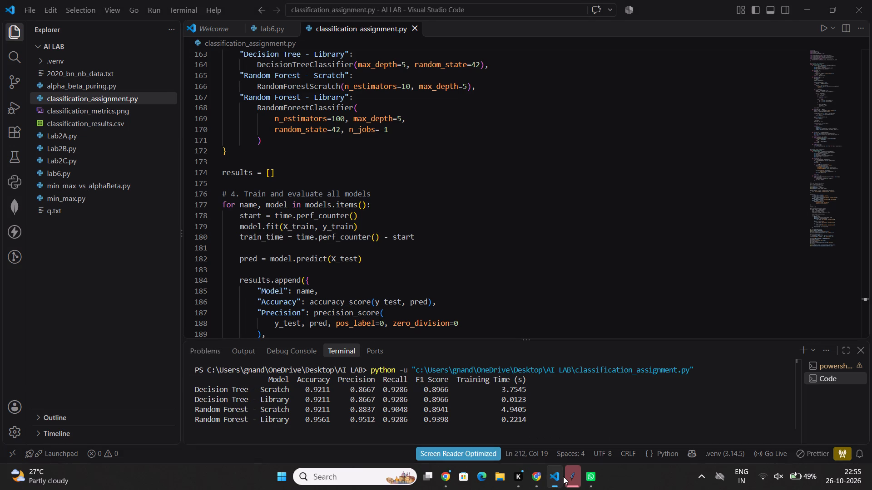
left_click(563, 476)
left_click(553, 435)
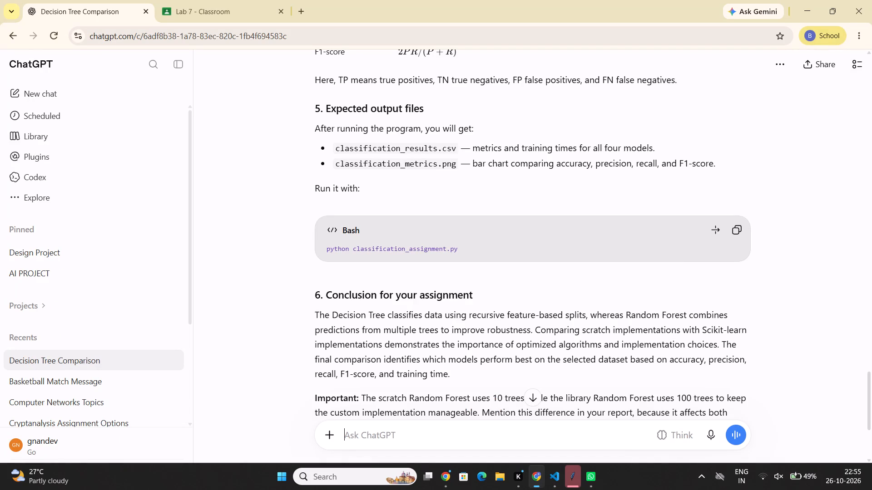
type("give me the complete latex code contais the")
key("space")
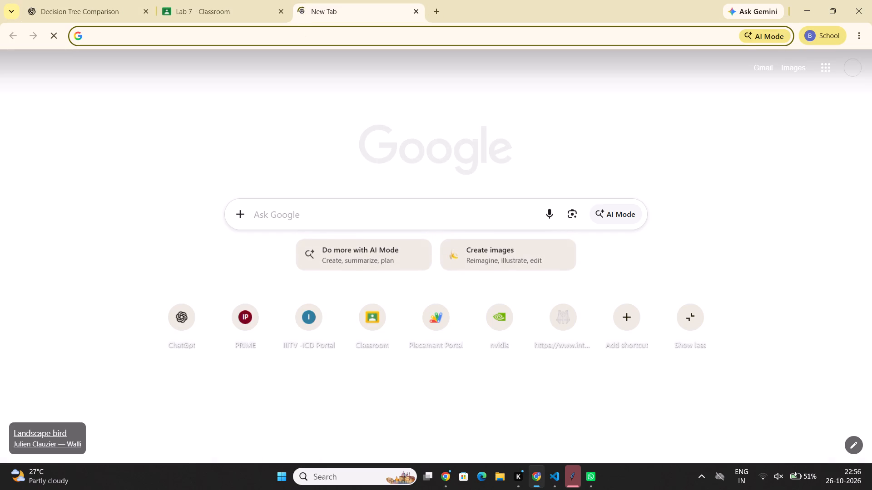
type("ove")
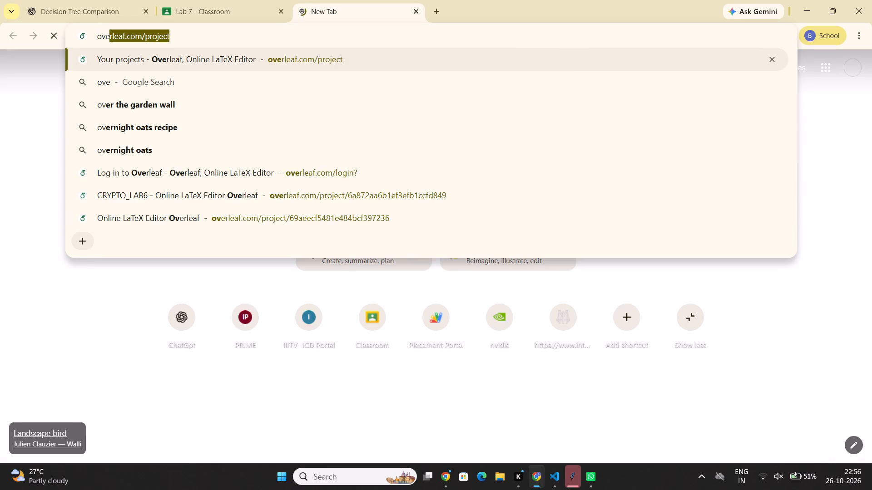
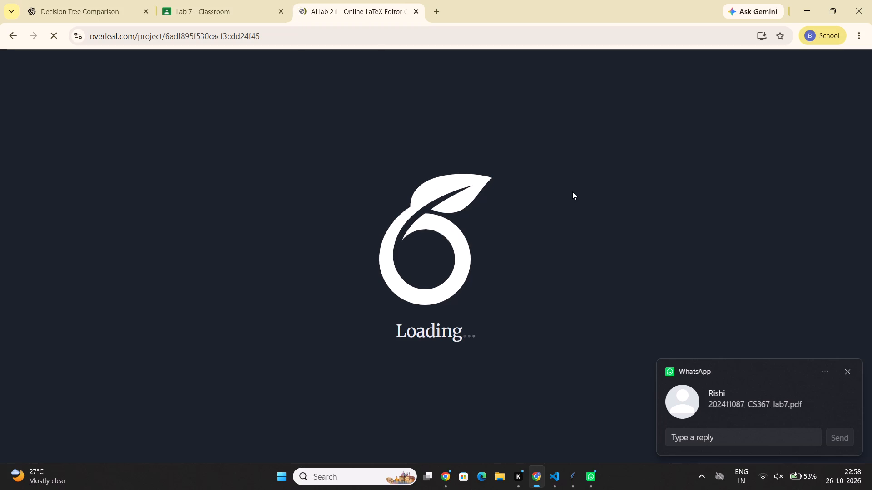
Open the Ai lab 21 project in the LaTeX editor.
left_click(572, 191)
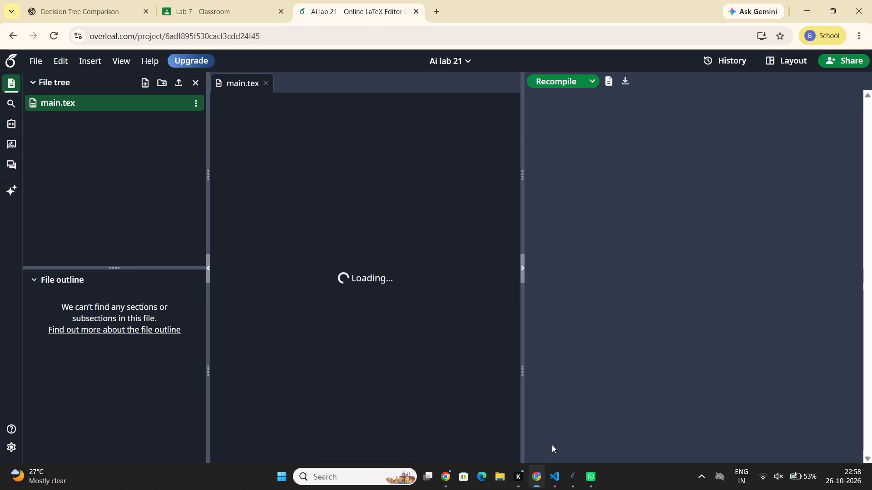
left_click(564, 473)
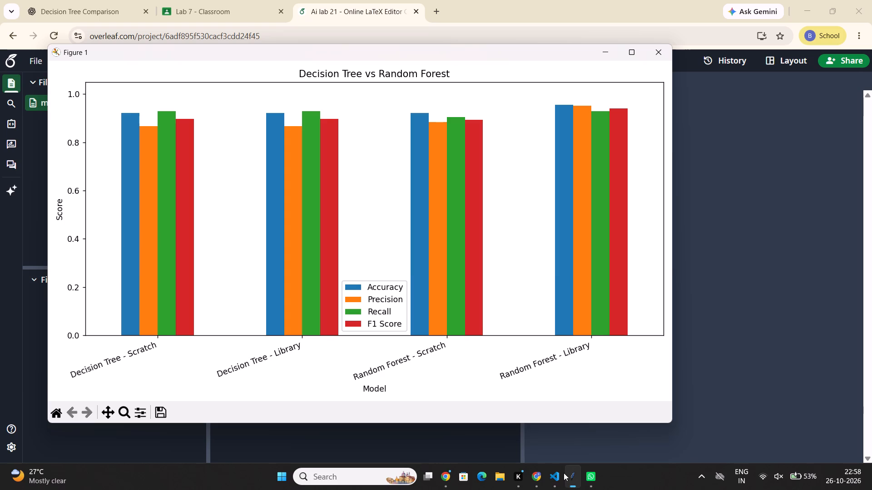
left_click(454, 363)
left_click(624, 346)
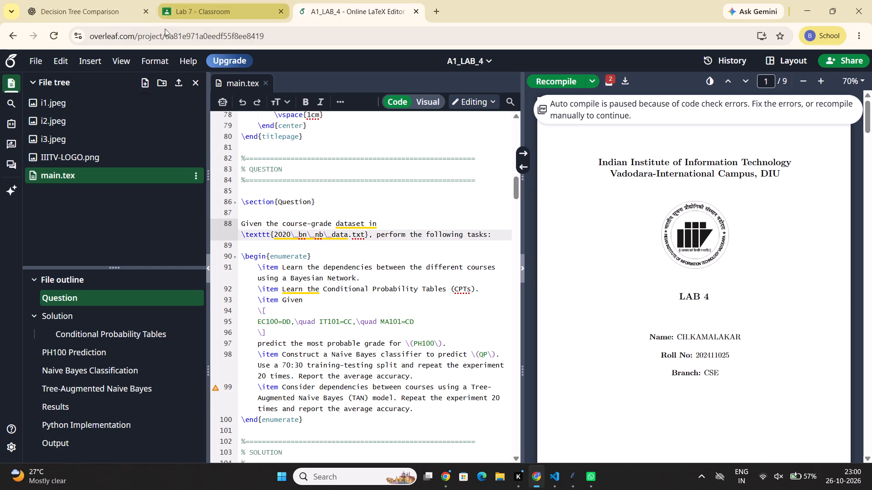
left_click(15, 55)
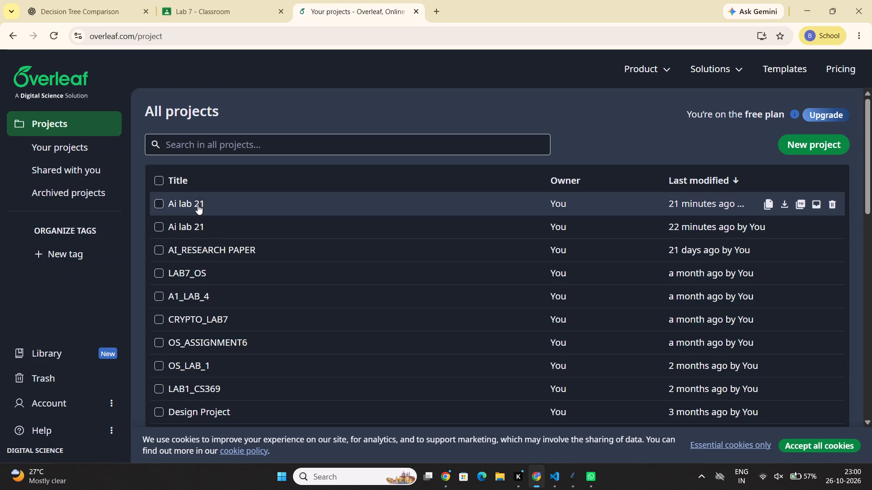
left_click(198, 204)
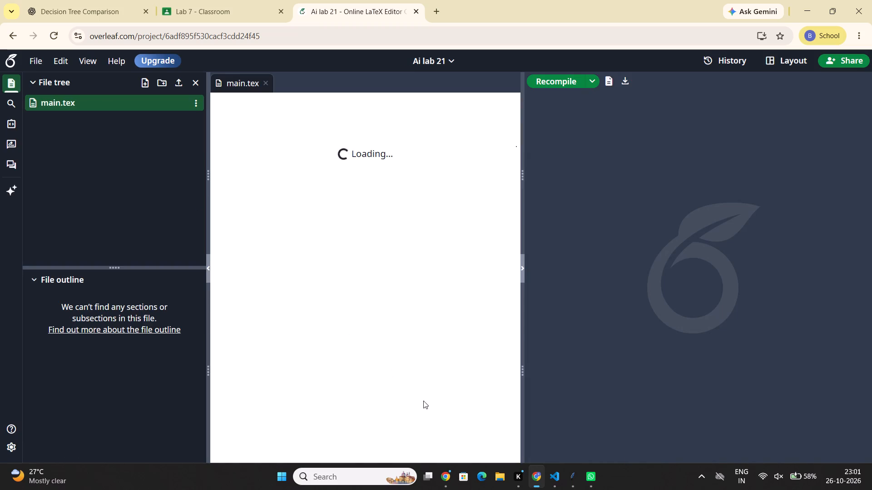
Replace the entire content of main.tex with the copied LaTeX report code and recompile it.
left_click(423, 401)
key("ctrl+a")
key("ctrl+v")
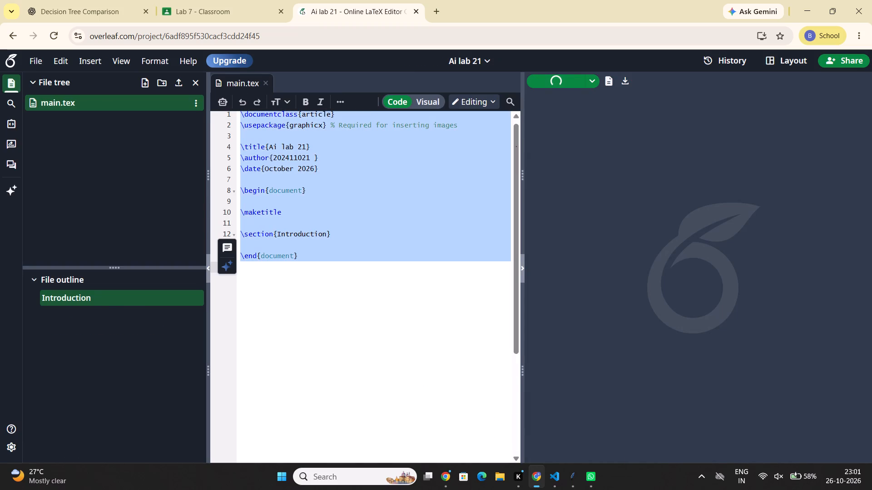
scroll(406, 313, "up", 6)
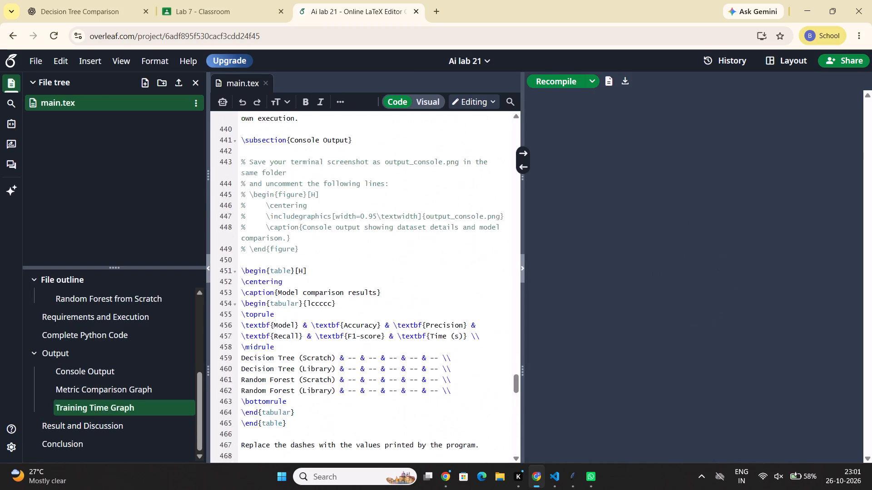
scroll(406, 313, "up", 14)
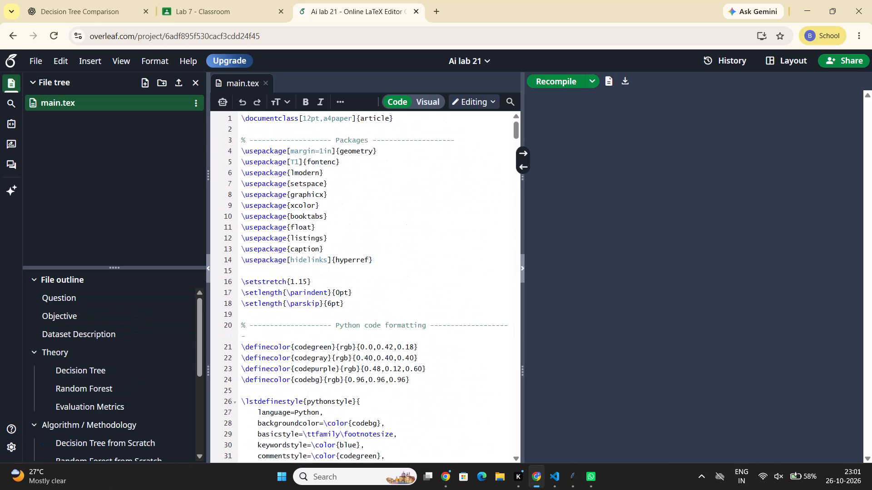
left_click(570, 80)
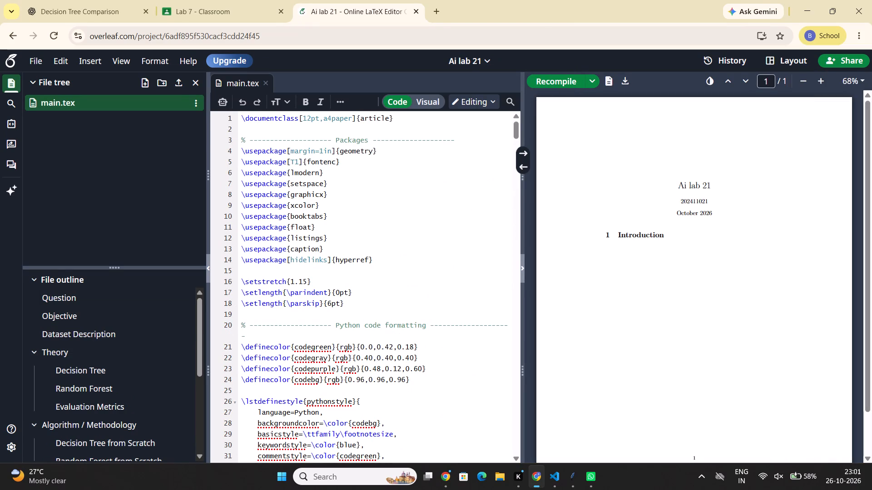
Upload the IIITV-LOGO PNG image from the Downloads folder to the Ai lab 21 project.
scroll(410, 209, "down", 4)
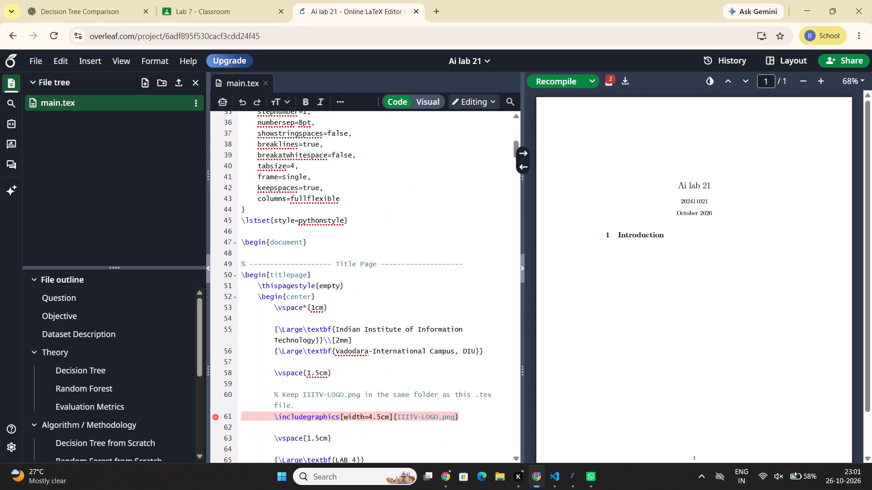
left_click(178, 86)
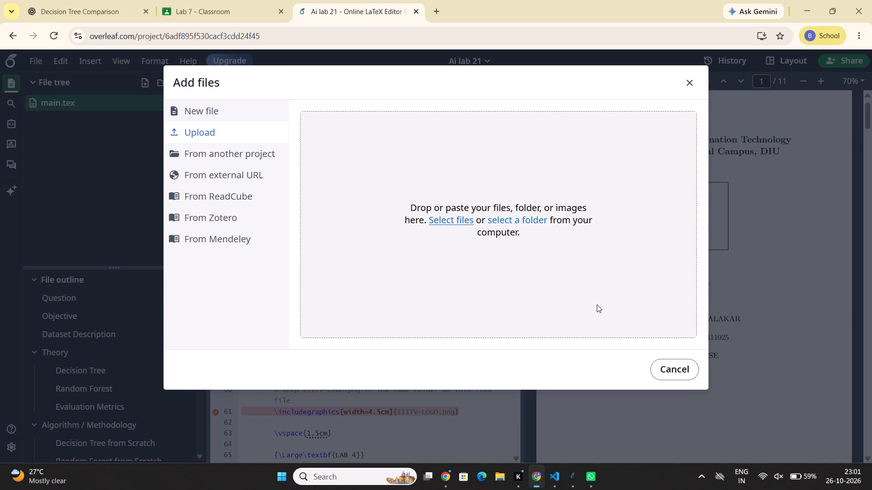
left_click(450, 214)
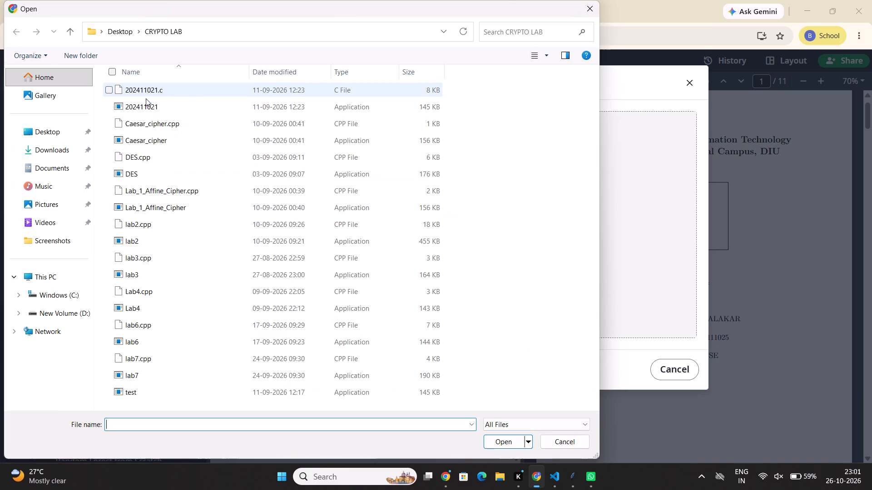
left_click(523, 32)
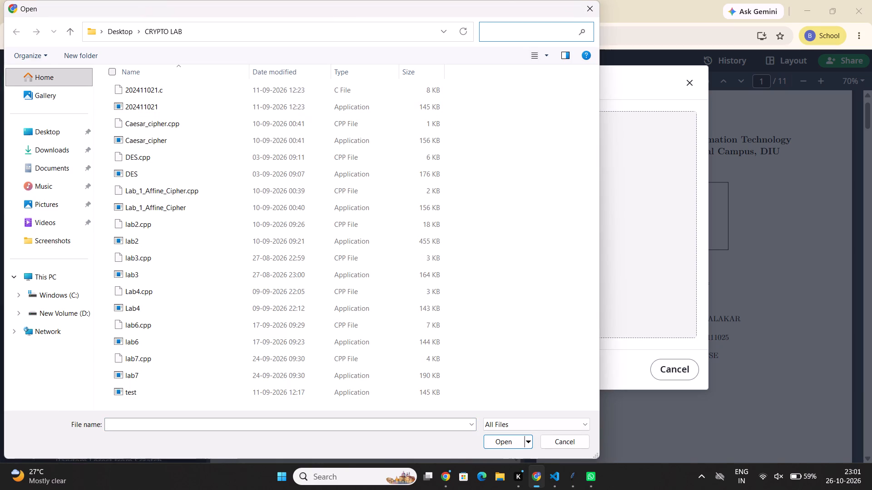
type("LO")
type("GO")
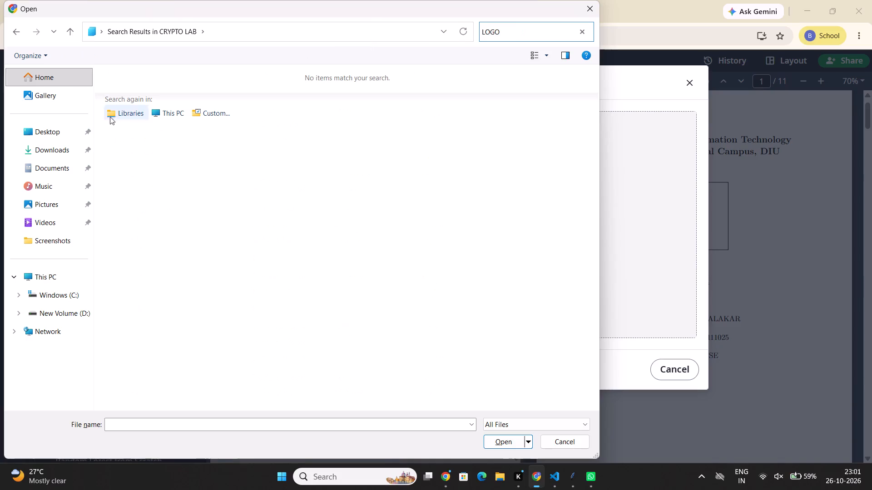
left_click(39, 203)
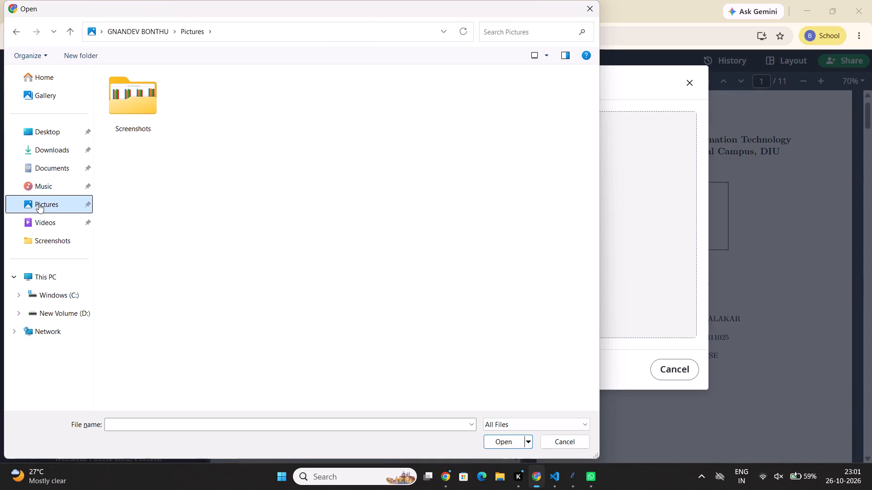
left_click(62, 155)
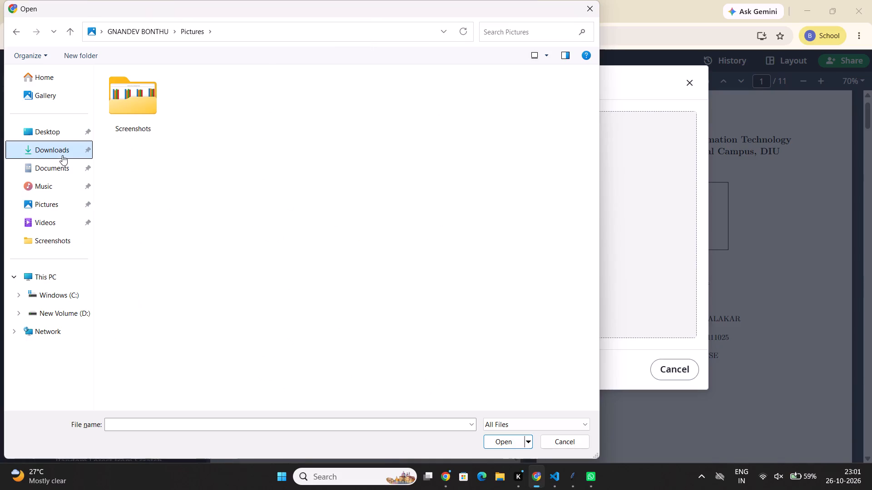
left_click(62, 166)
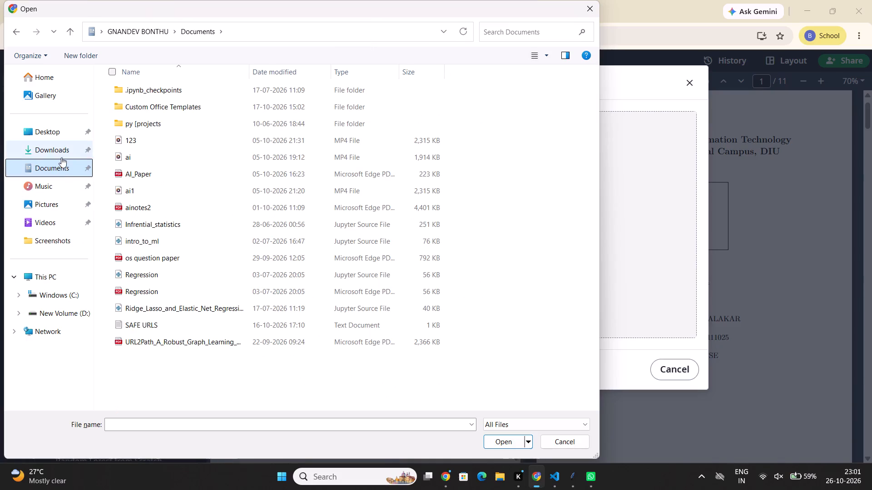
left_click(61, 157)
scroll(276, 278, "down", 1)
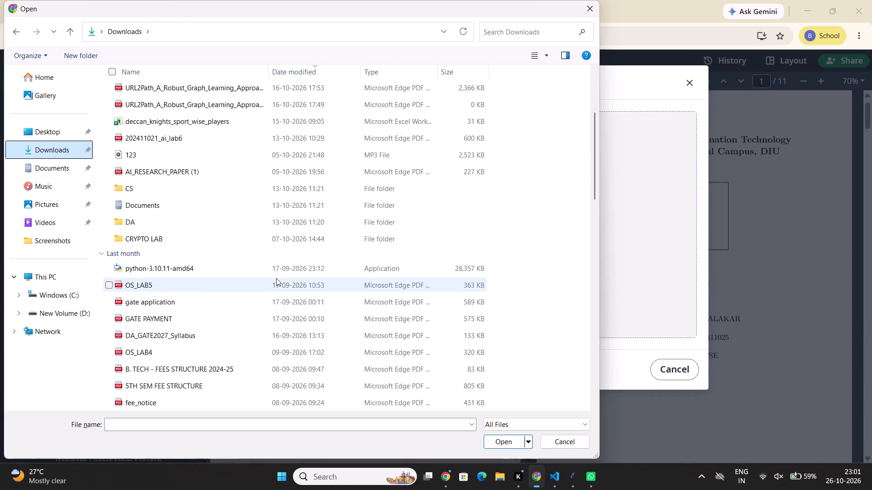
scroll(276, 278, "down", 2)
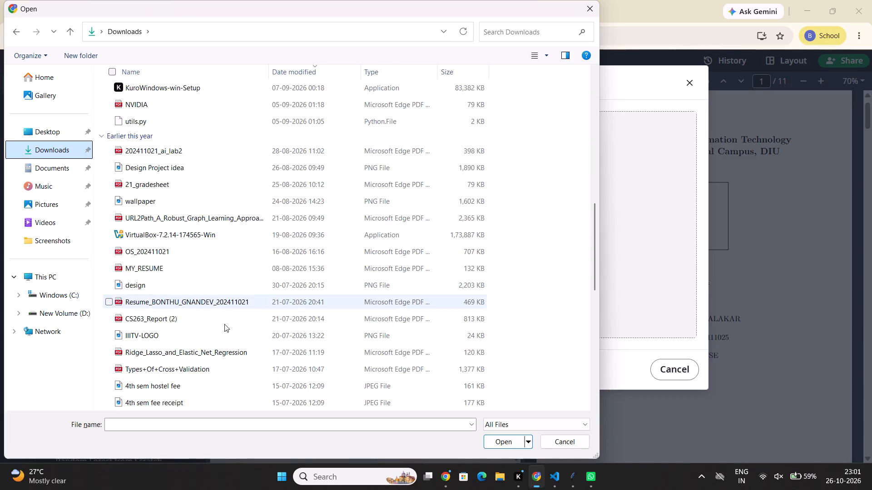
left_click(211, 334)
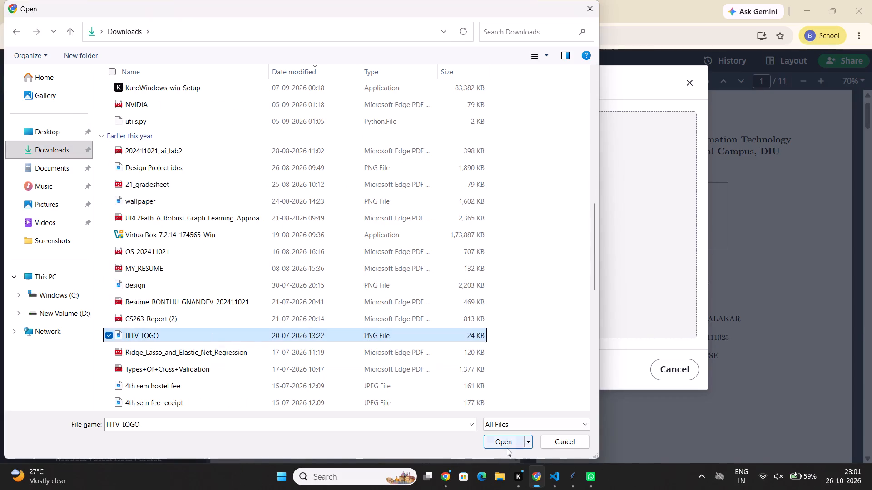
left_click(508, 447)
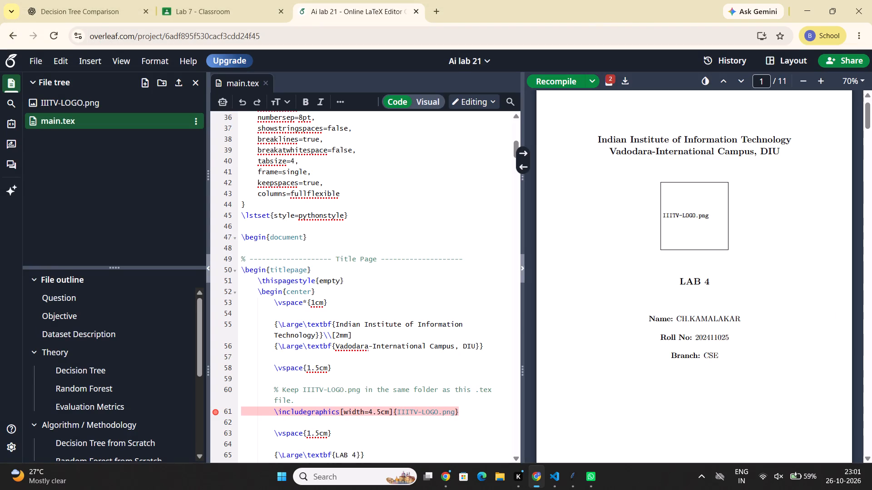
Recompile the report with the uploaded logo image.
scroll(348, 246, "up", 2)
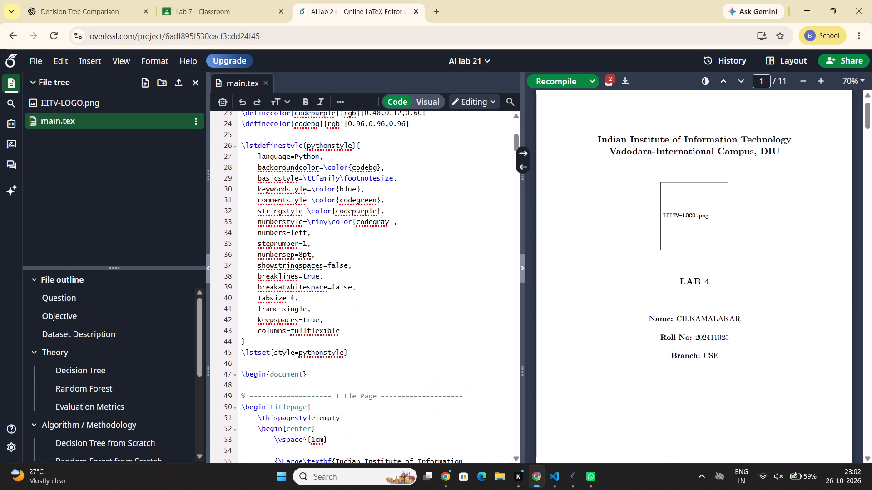
left_click(567, 86)
Replace the name on the title page in main.tex with the report author's own full name.
scroll(403, 297, "down", 1)
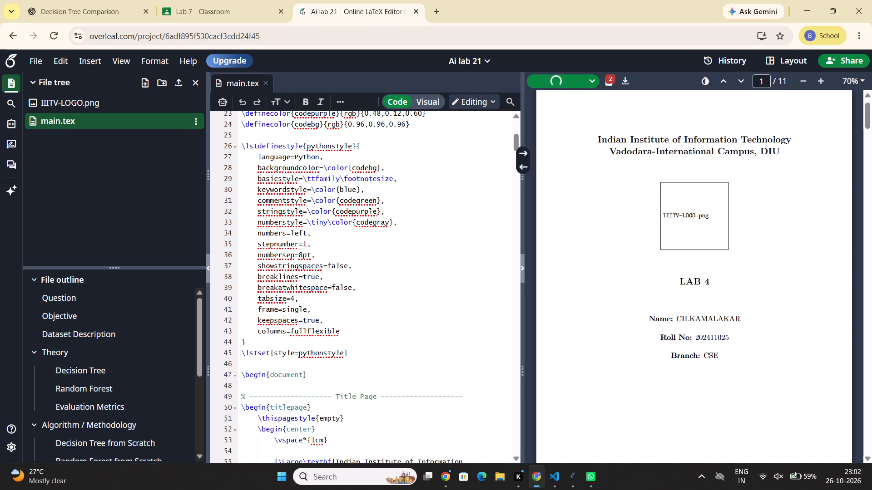
scroll(403, 297, "down", 2)
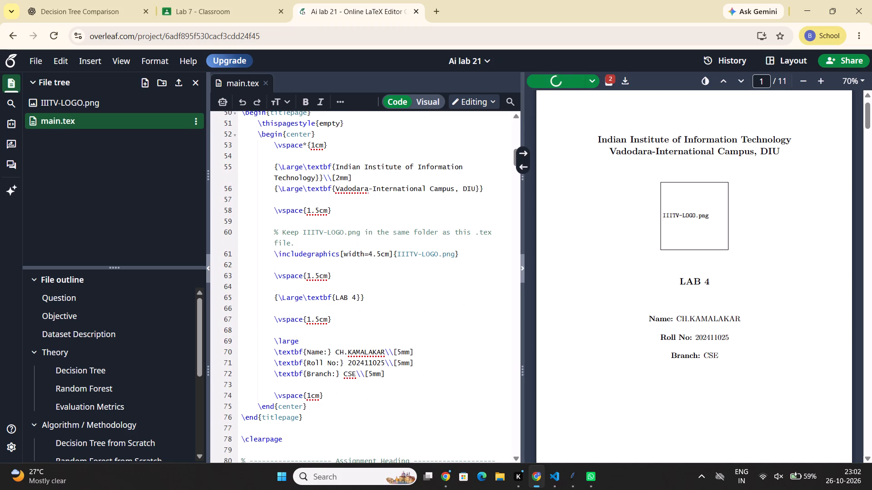
left_click(385, 352)
key("BackSpace")
key("BackSpace")
key("BackSpace")
key("BackSpace")
key("BackSpace")
key("BackSpace")
key("BackSpace")
key("BackSpace")
key("BackSpace")
key("BackSpace")
key("BackSpace")
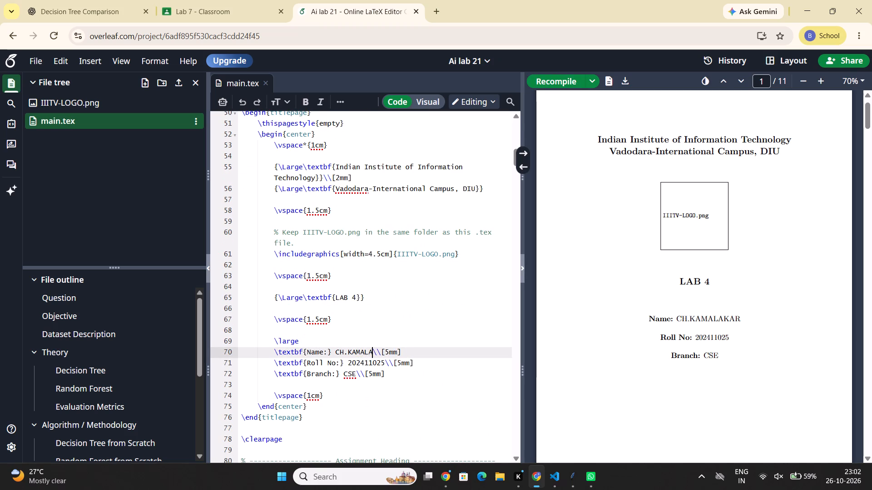
key("BackSpace")
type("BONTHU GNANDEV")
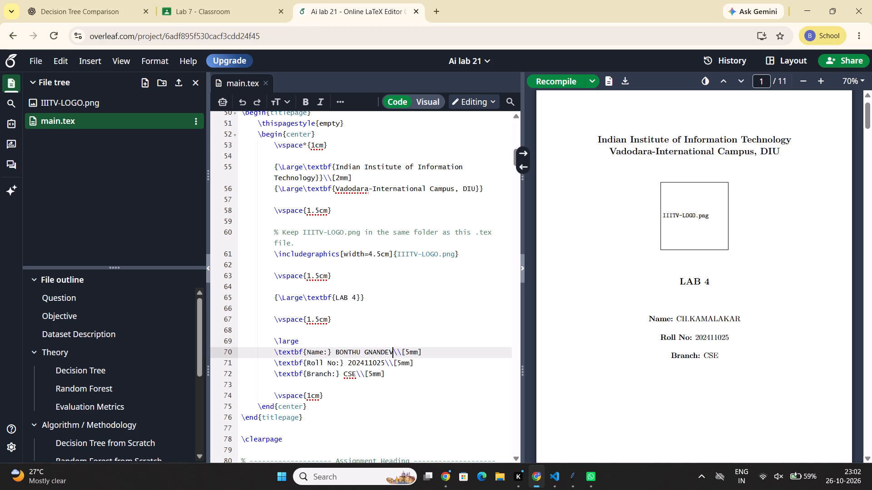
Change the last digit of the title page's roll number to match the report author's own roll number.
left_click(386, 363)
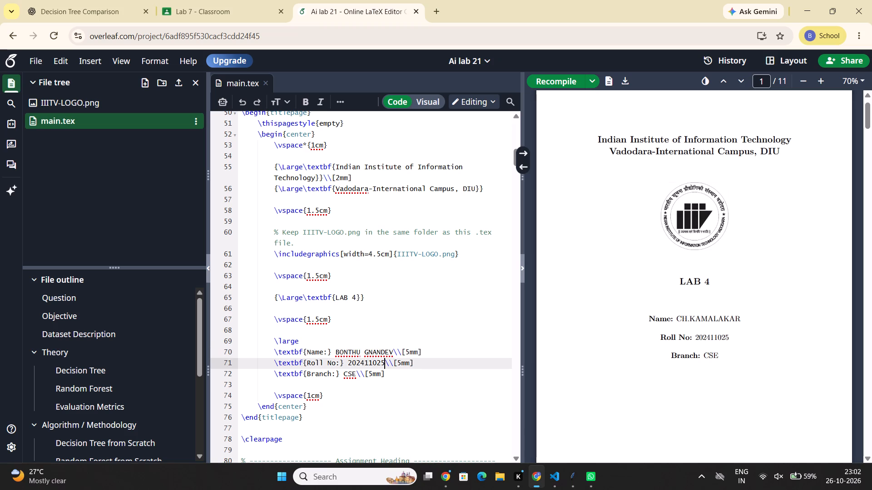
key("BackSpace")
key("1")
Change the lab heading on the title page to LAB 7.
scroll(386, 363, "down", 1)
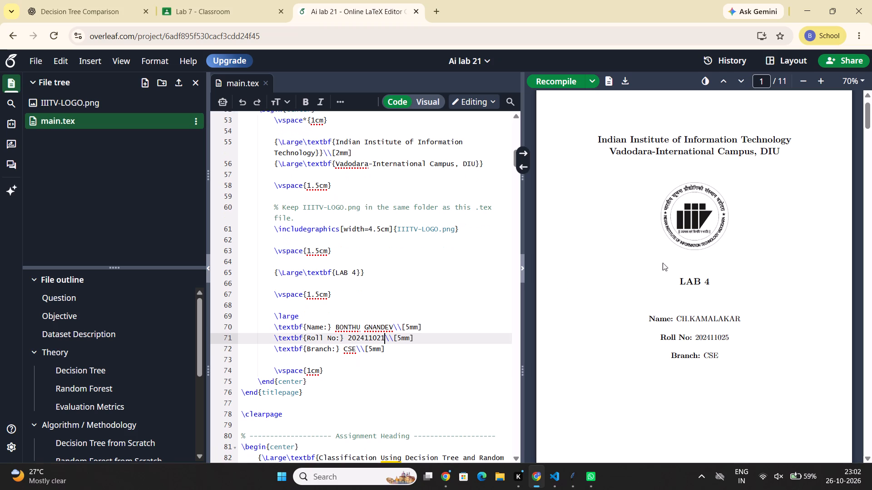
left_click(354, 276)
key("BackSpace")
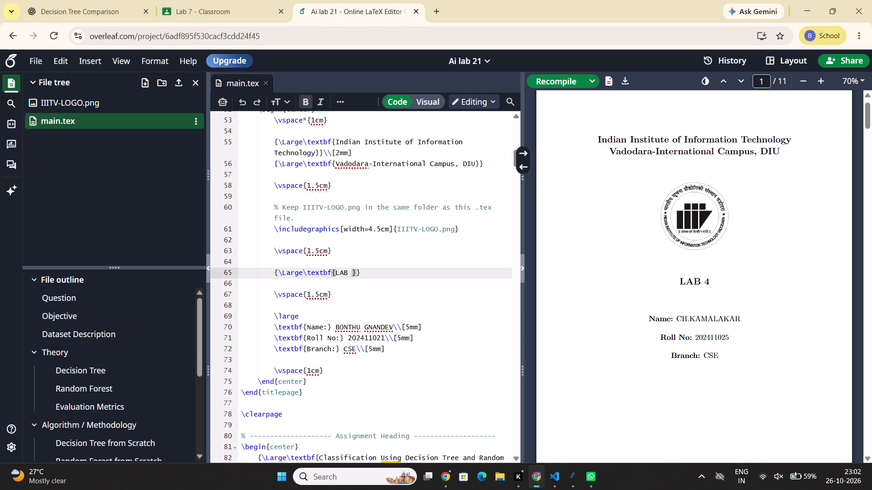
key("7")
Turn on auto compile for the project and view the title page in the PDF preview.
left_click(594, 81)
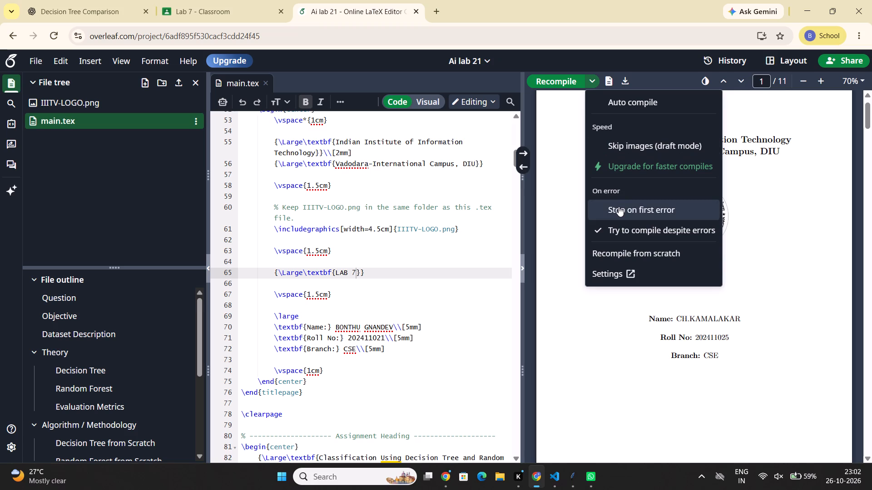
left_click(619, 92)
scroll(625, 216, "down", 1)
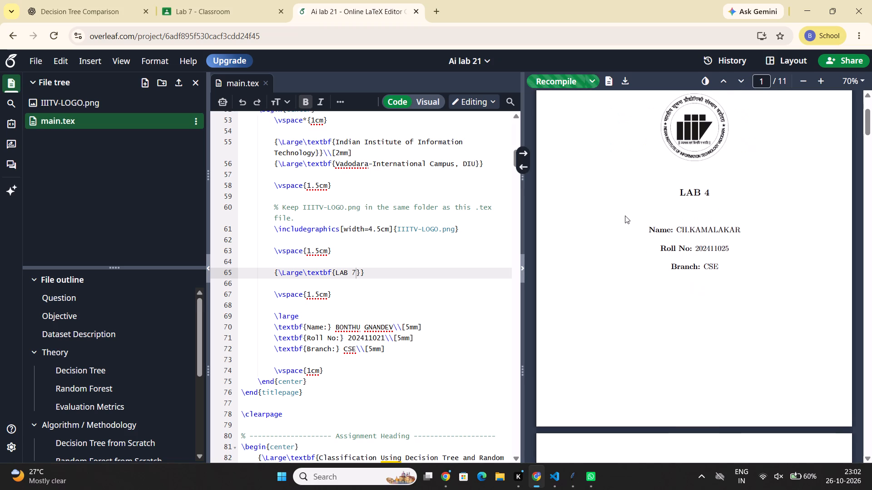
Delete the Objective section, heading and paragraph, from main.tex.
scroll(625, 216, "down", 2)
scroll(625, 216, "up", 1)
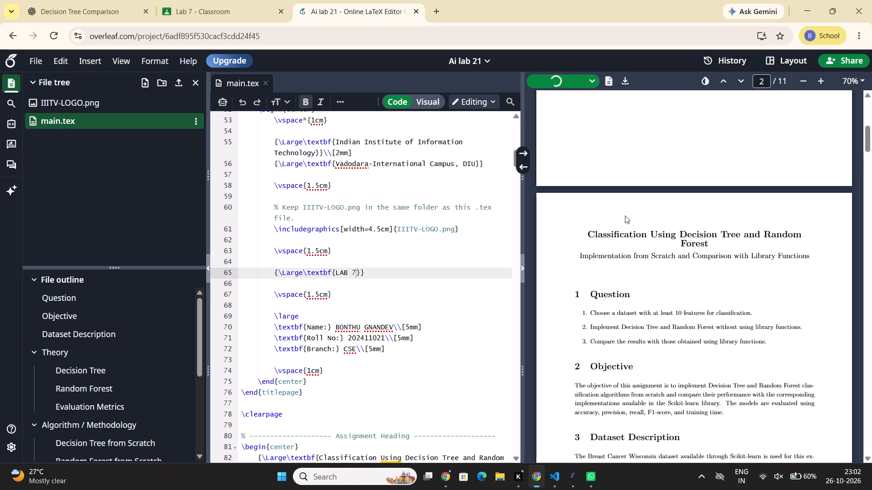
scroll(625, 216, "down", 1)
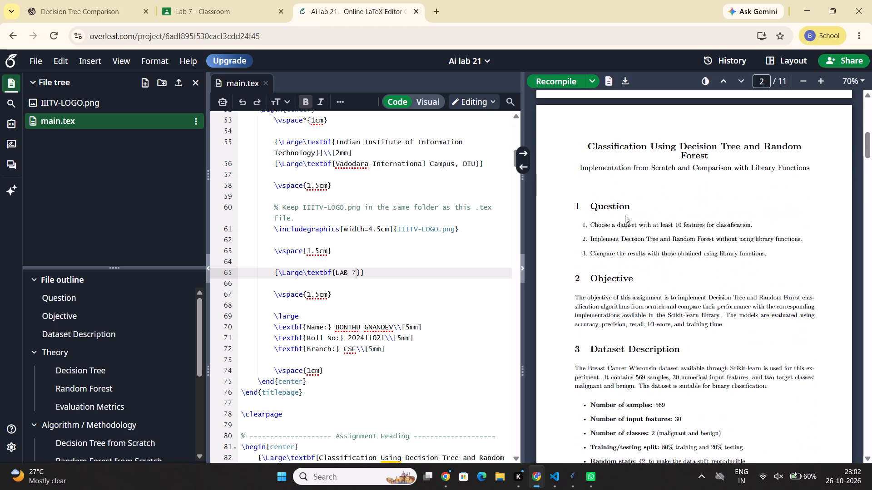
scroll(625, 216, "down", 1)
double_click(614, 249)
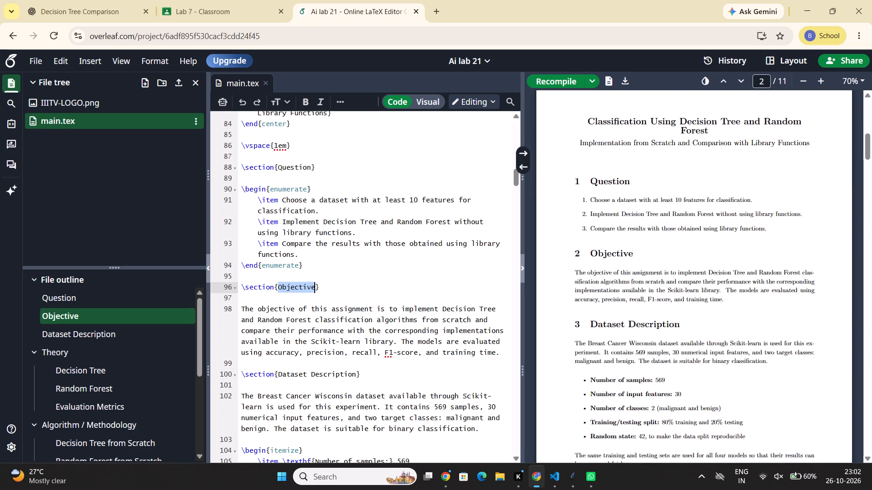
left_click_drag(240, 285, 348, 338)
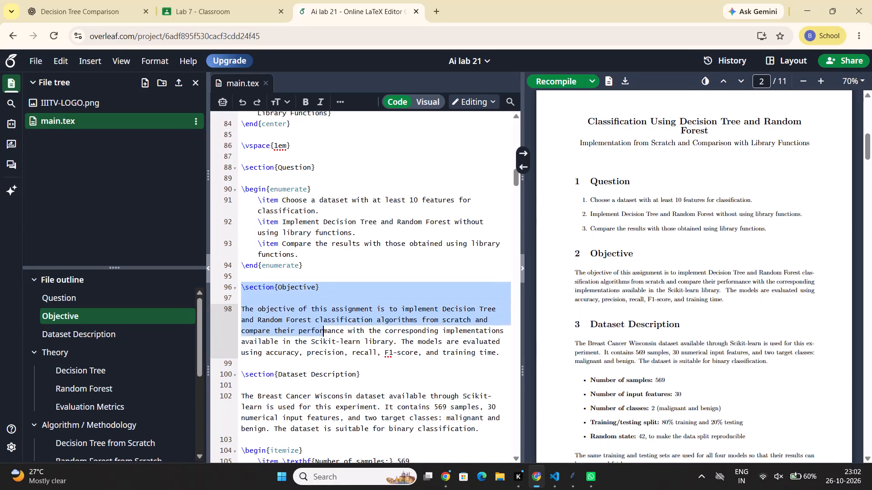
left_click_drag(348, 338, 516, 365)
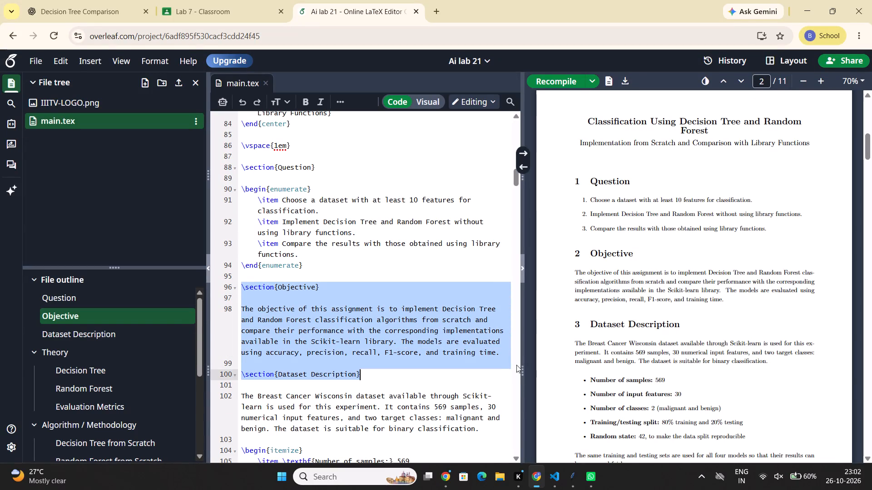
left_click_drag(516, 365, 506, 358)
key("BackSpace")
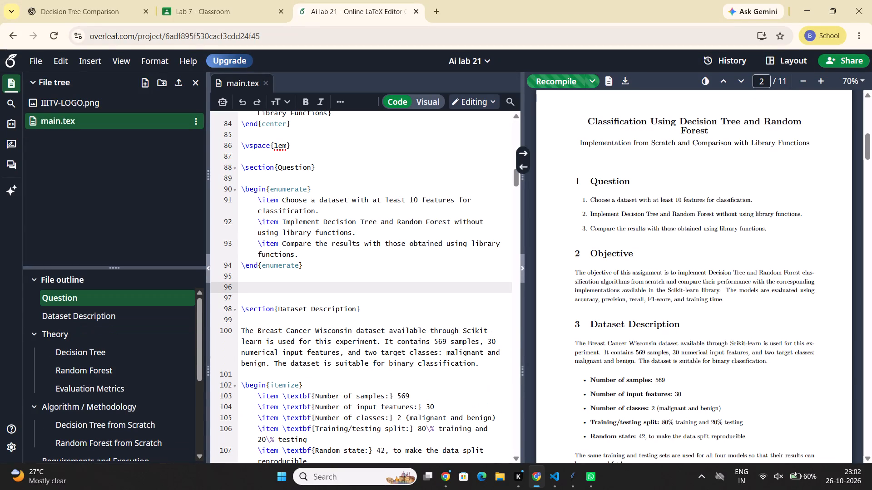
Review the report's Dataset Description, Theory, Algorithm / Methodology and Requirements and Execution sections in the PDF preview.
scroll(645, 361, "down", 1)
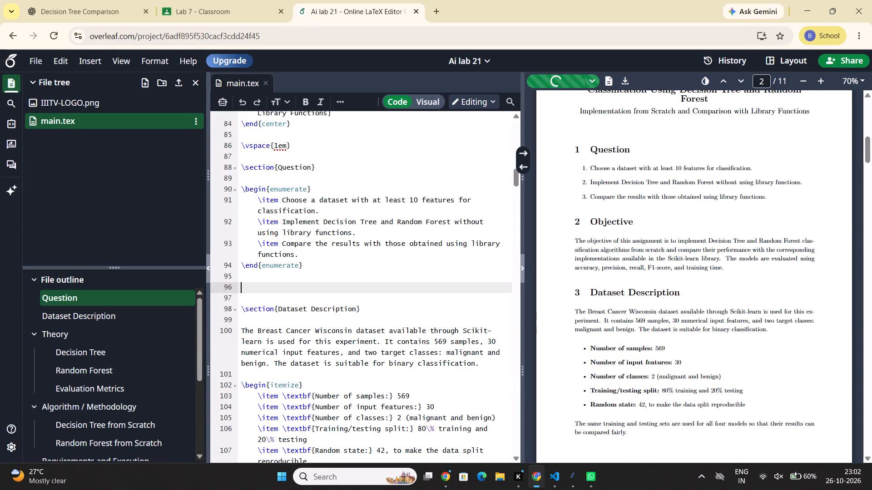
scroll(645, 361, "down", 2)
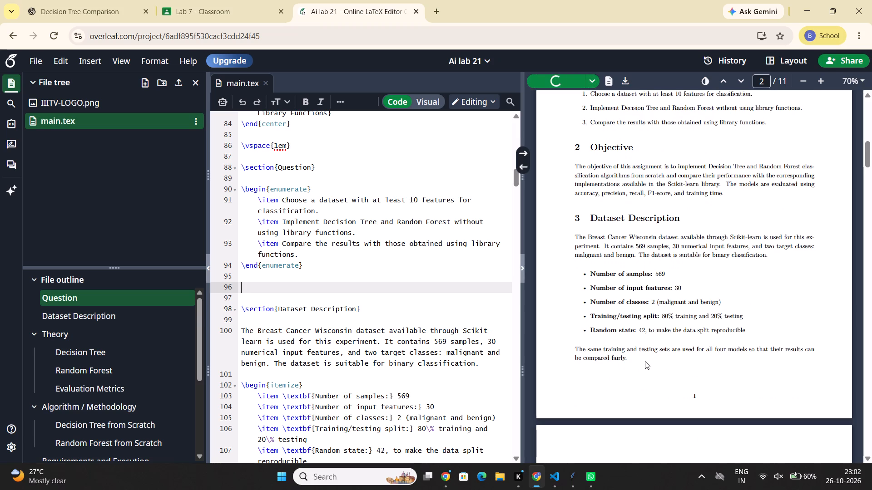
scroll(645, 361, "down", 2)
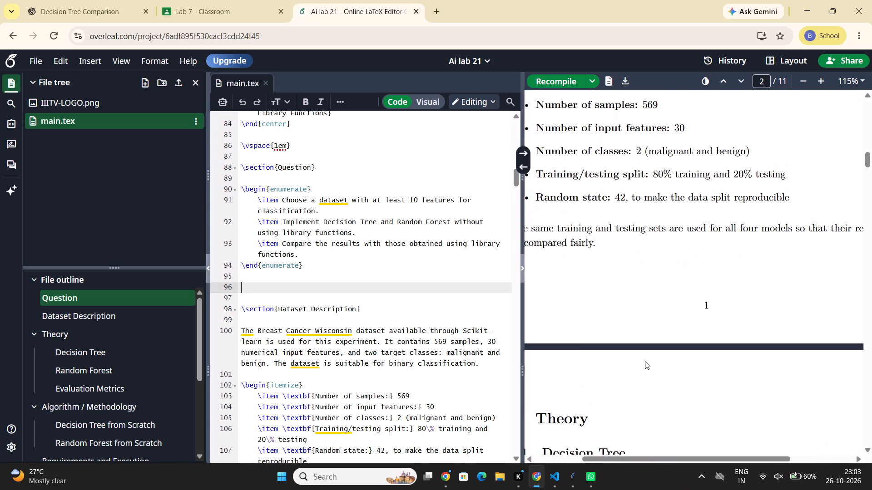
scroll(645, 361, "down", 2)
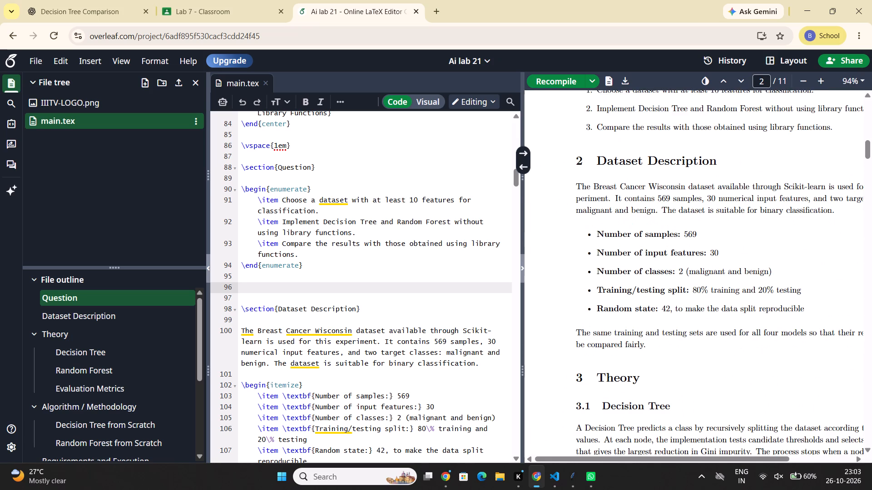
scroll(645, 361, "down", 3)
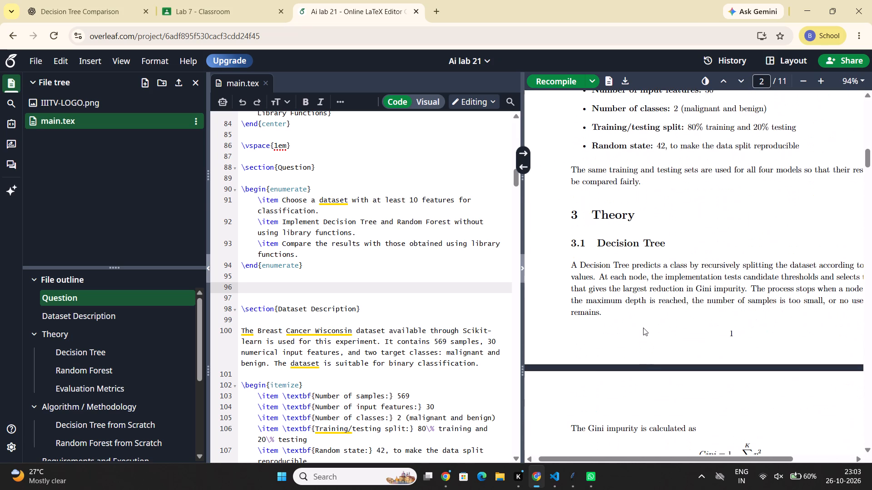
scroll(631, 239, "left", 1)
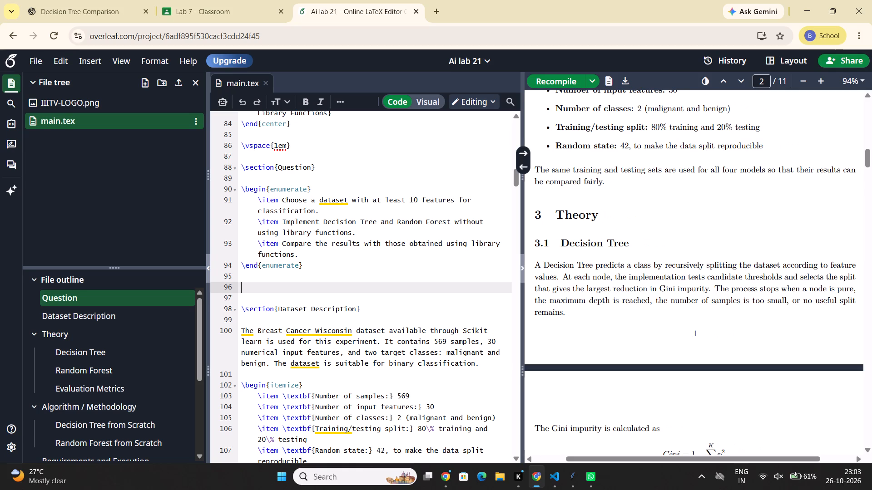
double_click(591, 217)
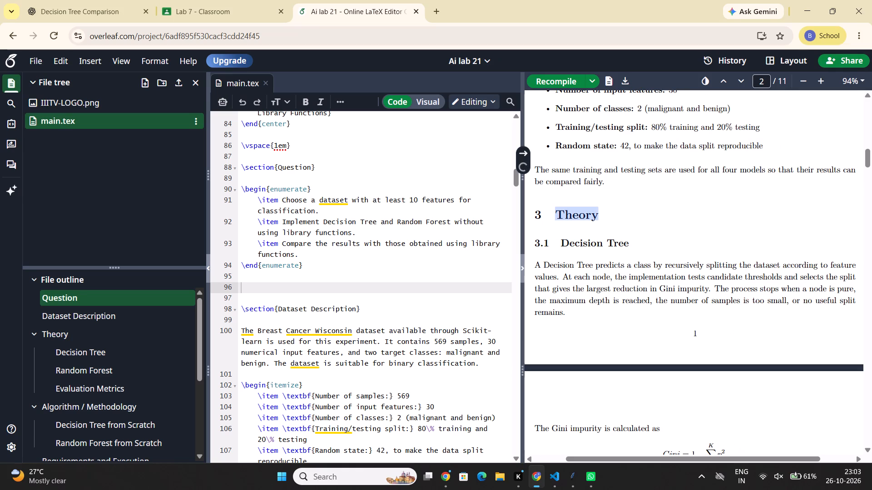
scroll(631, 326, "down", 1)
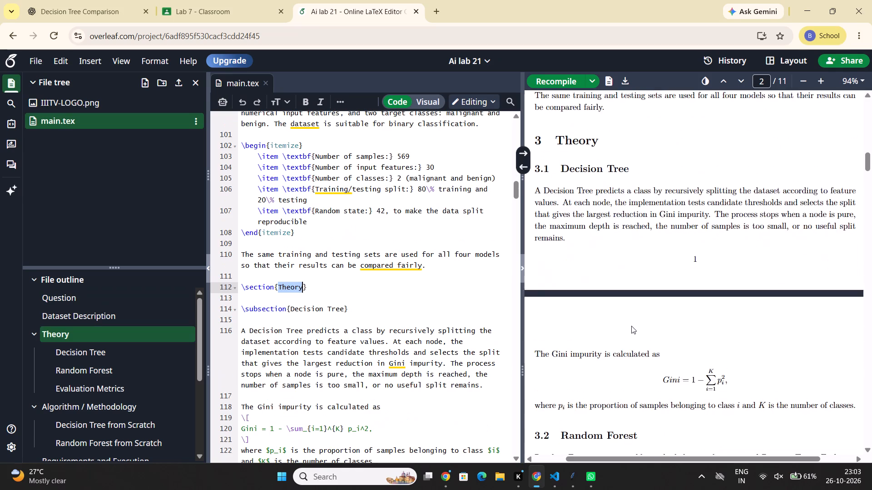
scroll(631, 326, "down", 3)
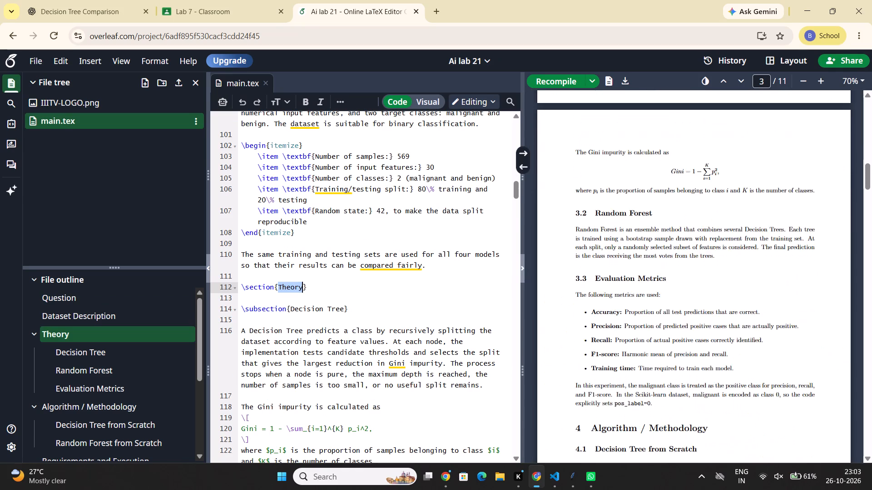
scroll(631, 326, "down", 2)
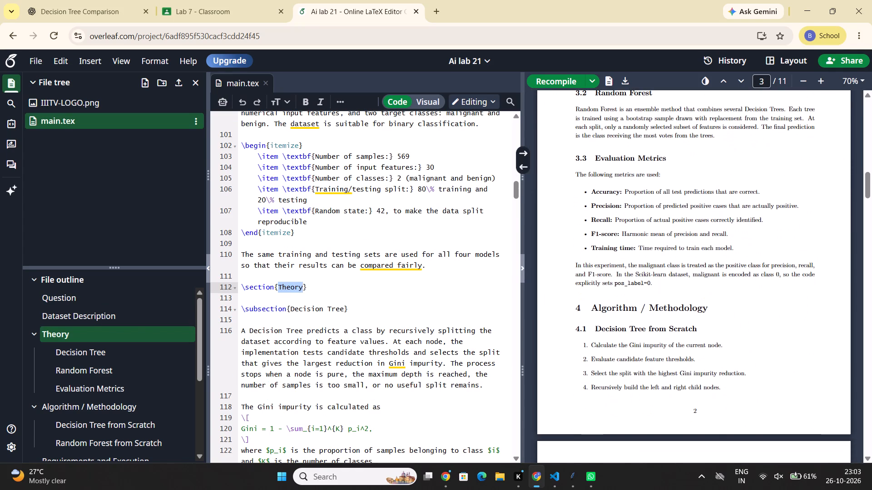
scroll(631, 326, "down", 2)
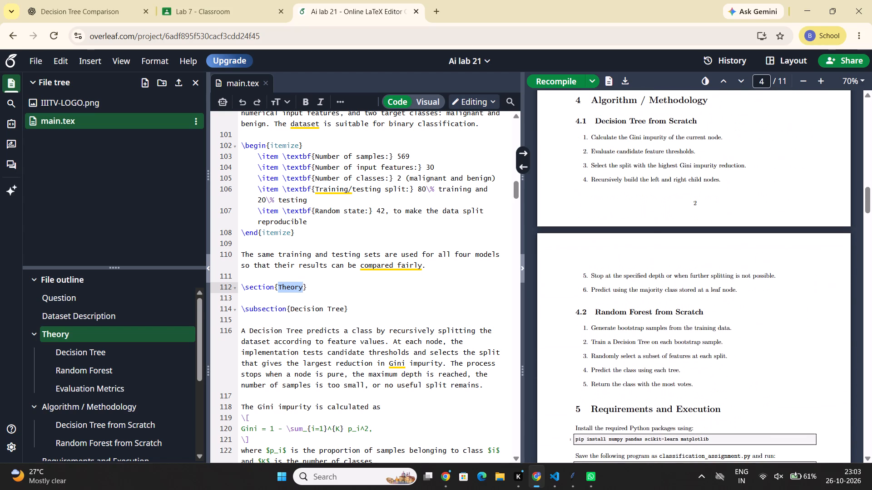
scroll(631, 326, "down", 1)
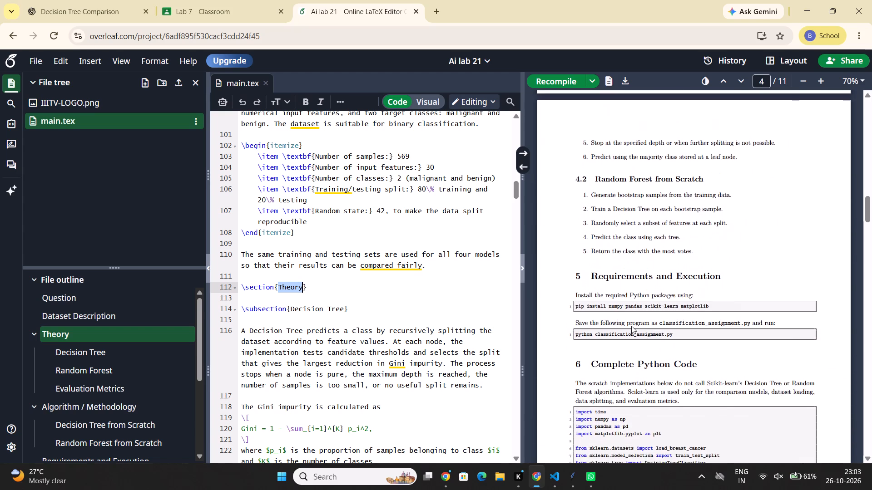
scroll(631, 326, "down", 1)
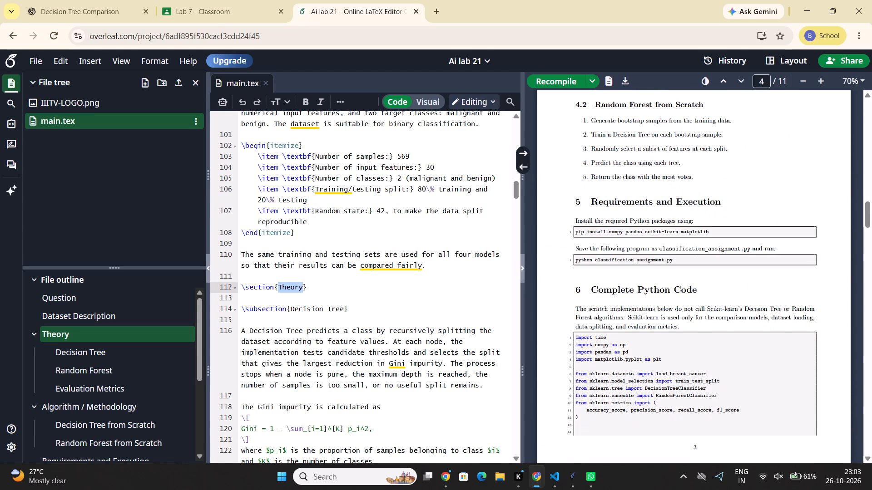
Delete the whole Requirements and Execution section, including its two bash listings, from main.tex.
double_click(646, 203)
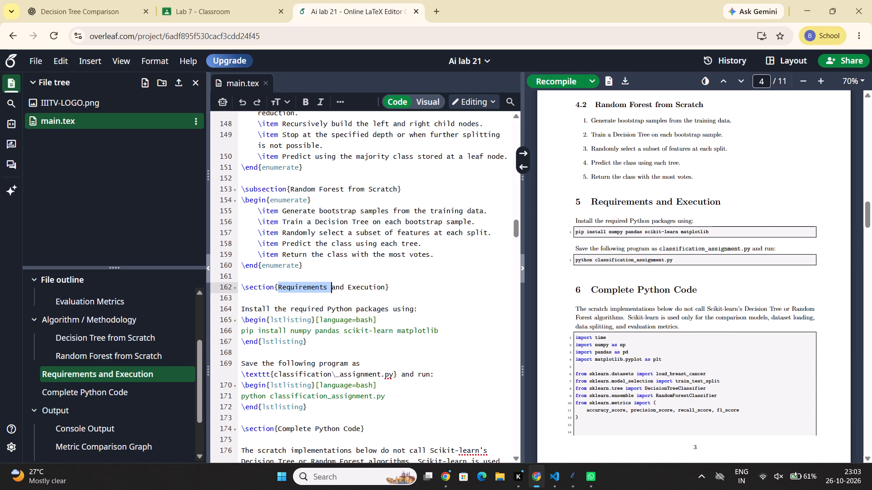
left_click_drag(241, 284, 382, 416)
key("BackSpace")
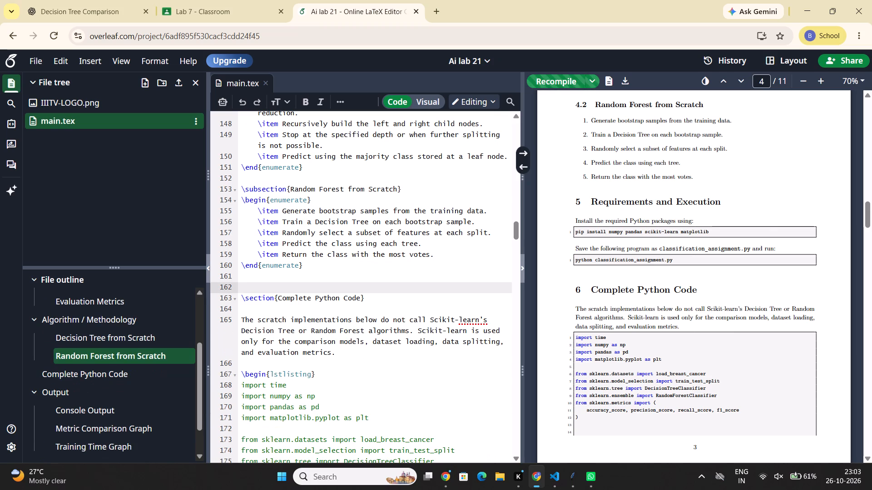
Review the PDF preview from the Algorithm / Methodology section through the Python code to the Conclusion.
scroll(690, 329, "up", 1)
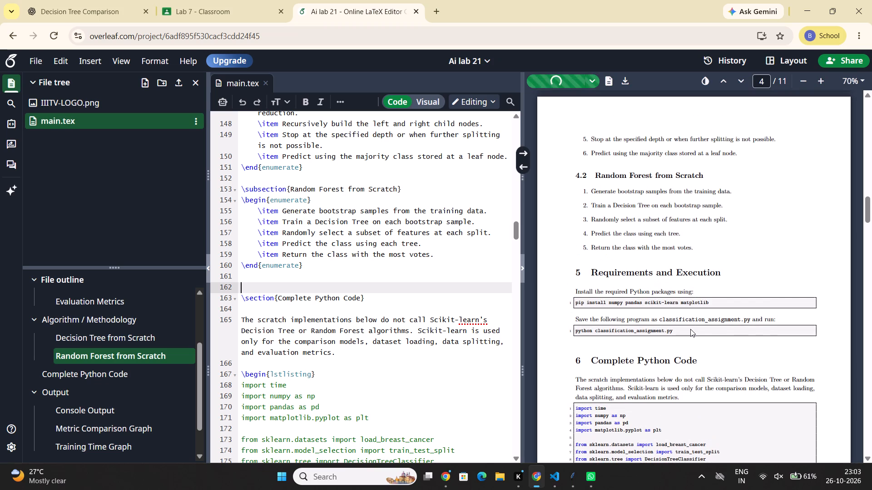
scroll(690, 329, "up", 3)
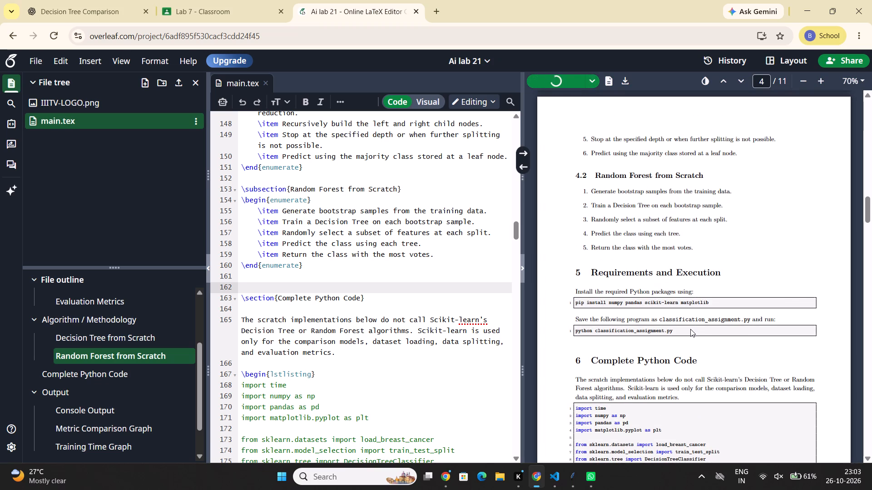
scroll(690, 329, "up", 1)
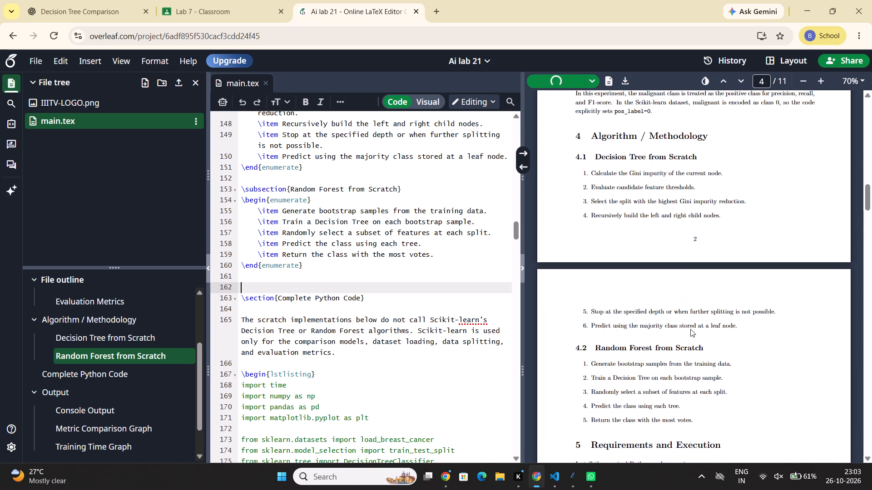
scroll(690, 329, "up", 1)
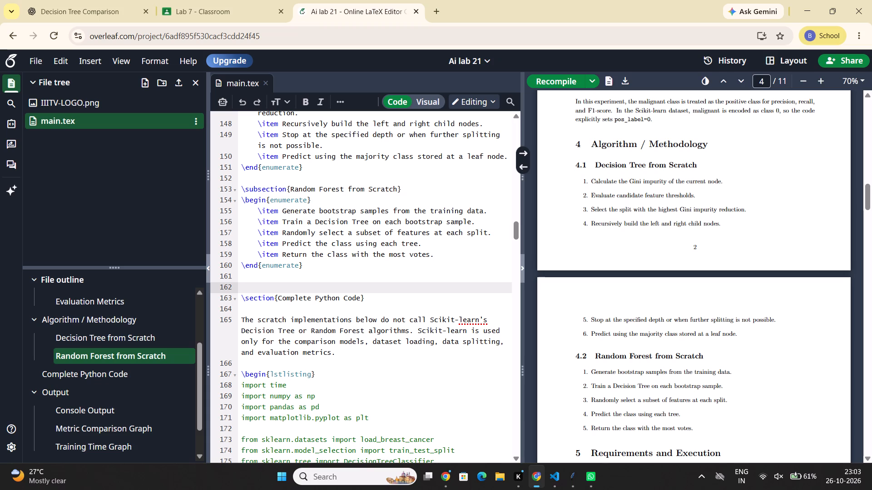
scroll(690, 329, "down", 2)
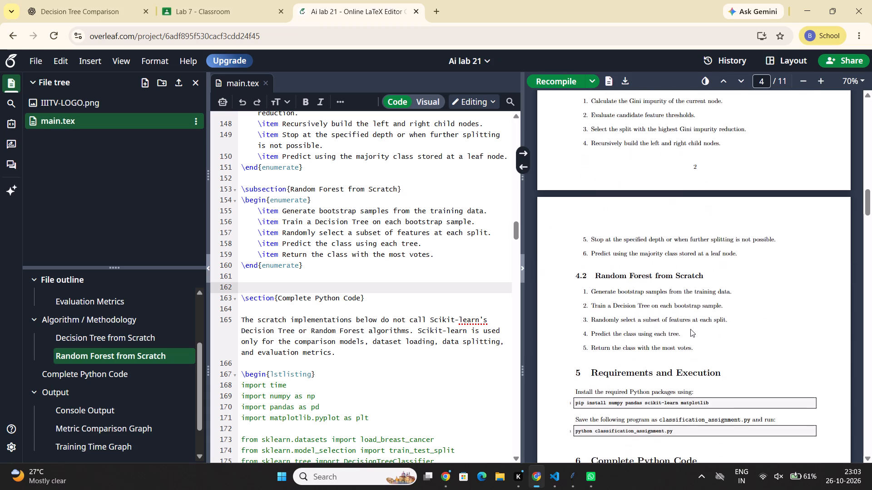
scroll(690, 329, "down", 5)
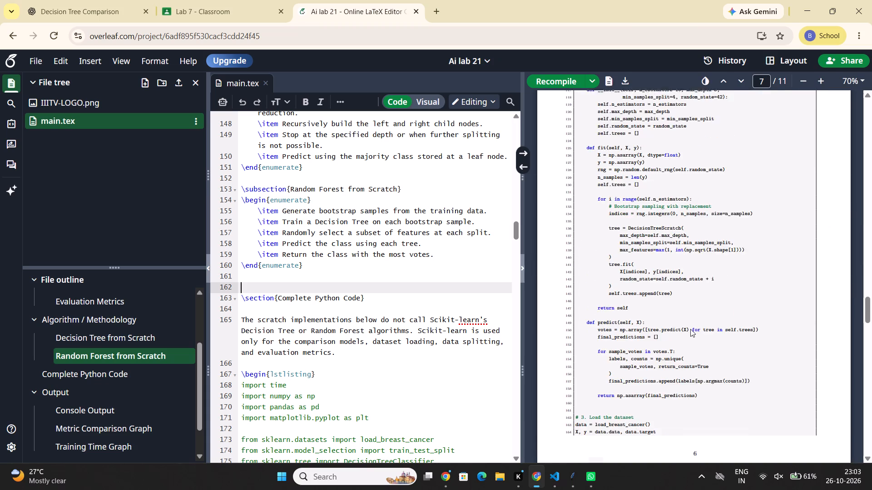
scroll(690, 329, "down", 5)
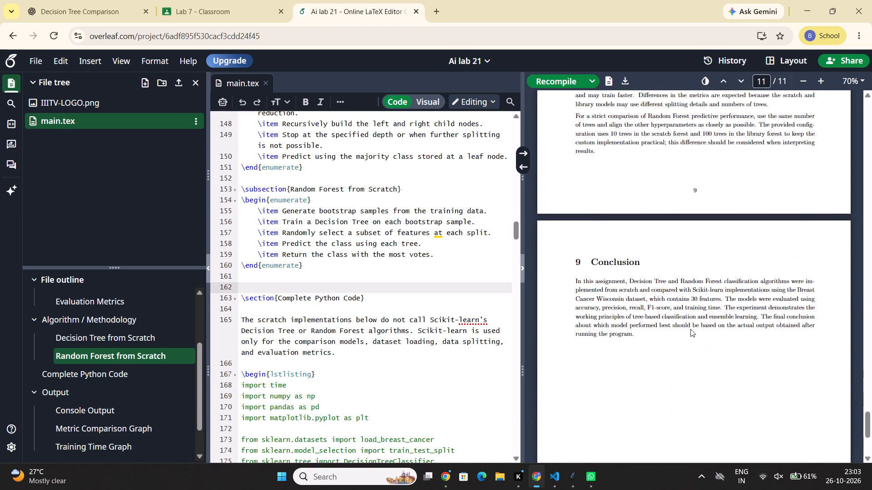
Uncomment the figure block for classification_training_time.png under the Training Time Graph subsection, from \begin{figure}[H] through \end{figure}.
scroll(690, 329, "up", 2)
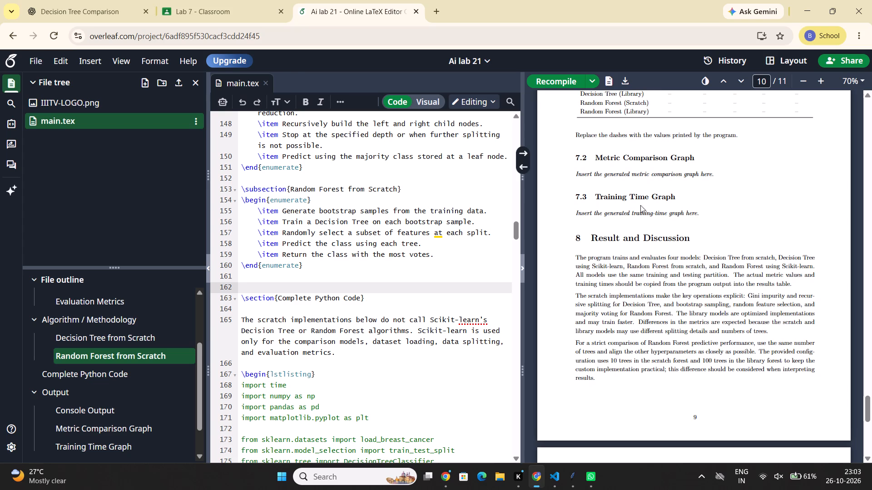
double_click(632, 156)
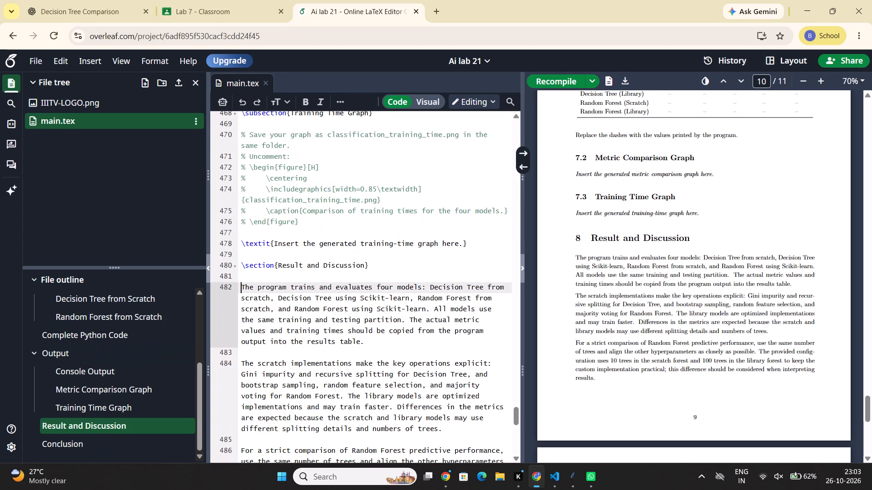
scroll(427, 267, "up", 1)
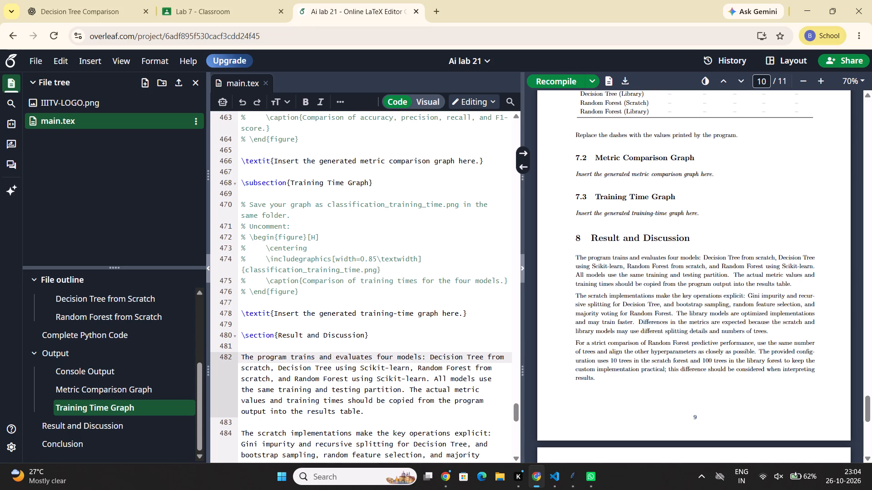
left_click(248, 236)
key("BackSpace")
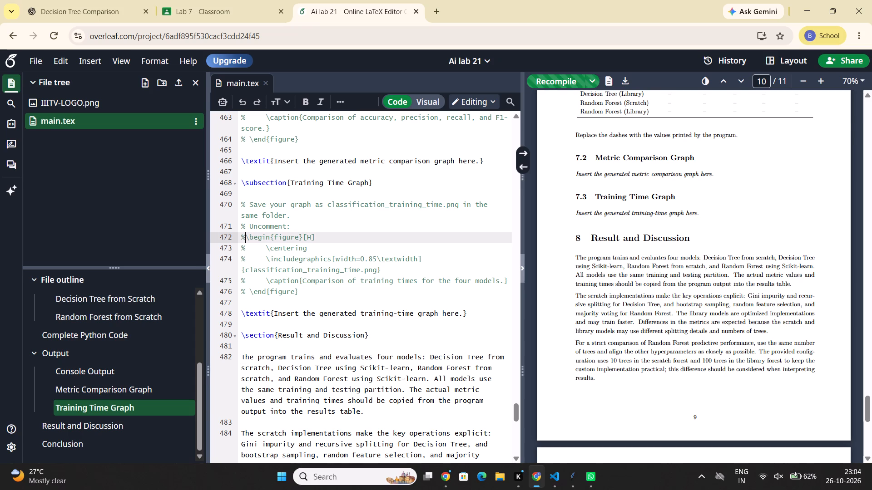
key("BackSpace")
left_click(250, 246)
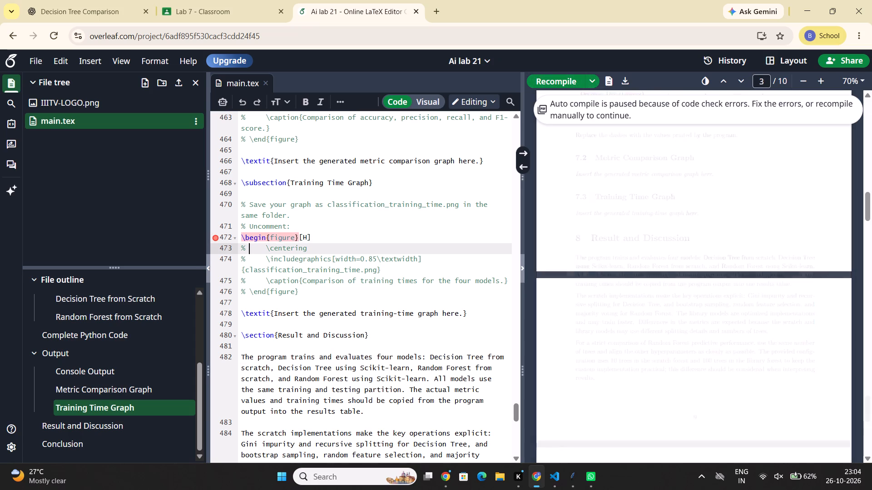
key("BackSpace")
key("BackSpace")
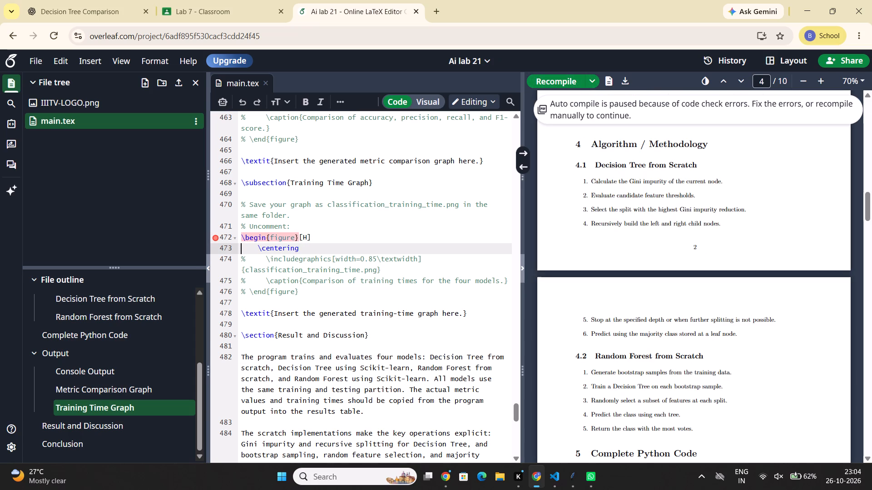
left_click(249, 258)
key("BackSpace")
key("BackSpace")
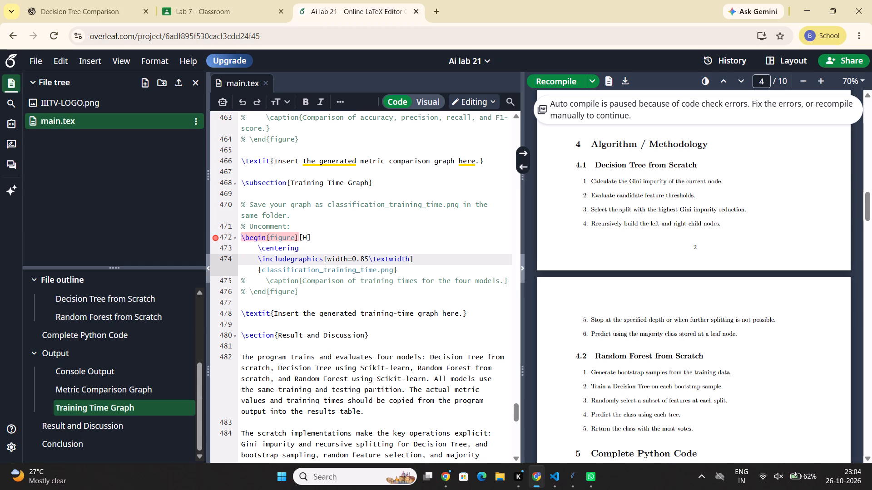
left_click(251, 279)
key("BackSpace")
key("BackSpace")
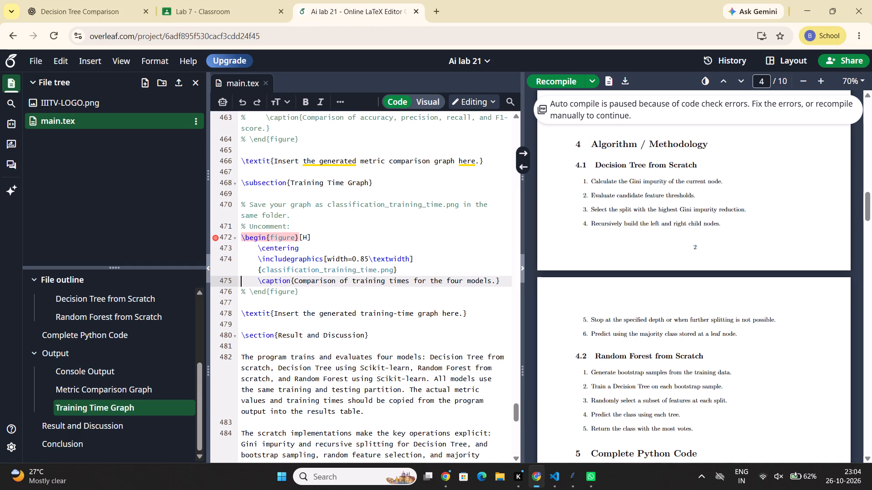
left_click(247, 293)
key("BackSpace")
key("BackSpace")
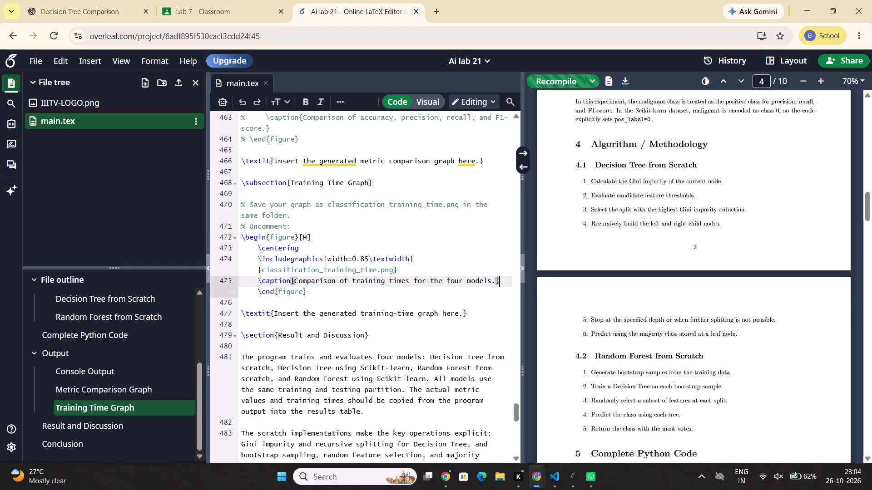
key("ctrl+z")
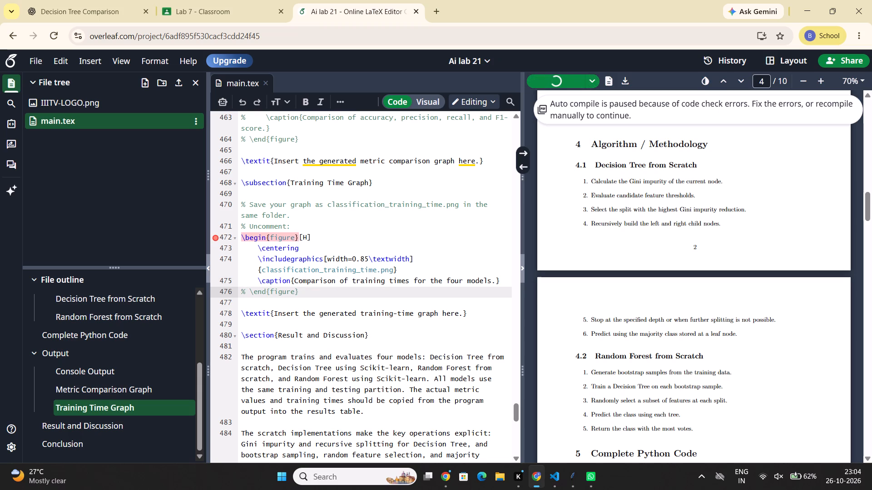
key("BackSpace")
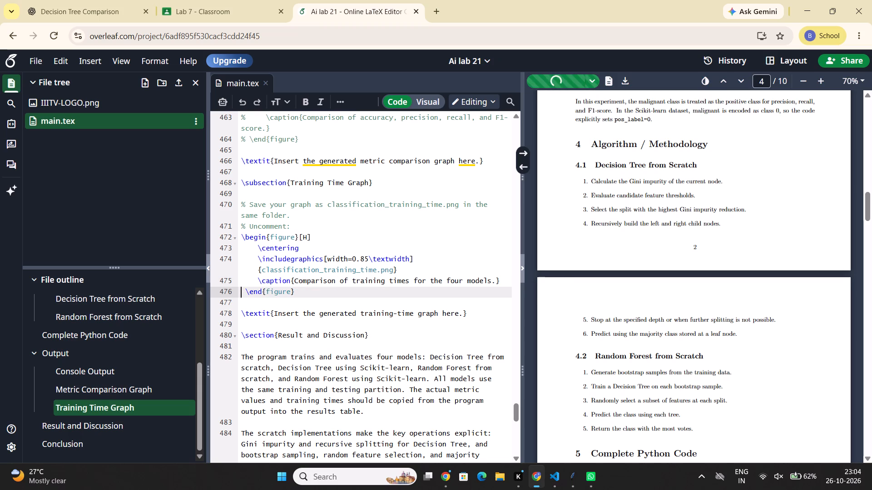
left_click(298, 313)
scroll(537, 269, "up", 1)
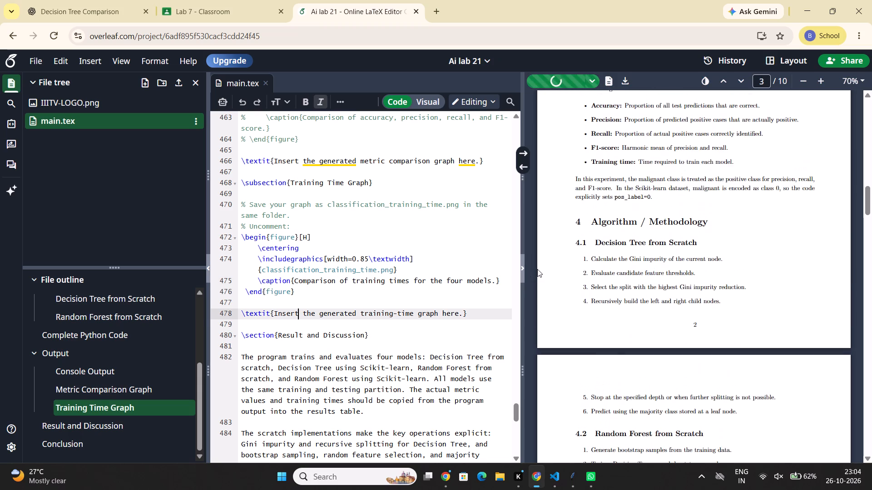
scroll(537, 269, "down", 9)
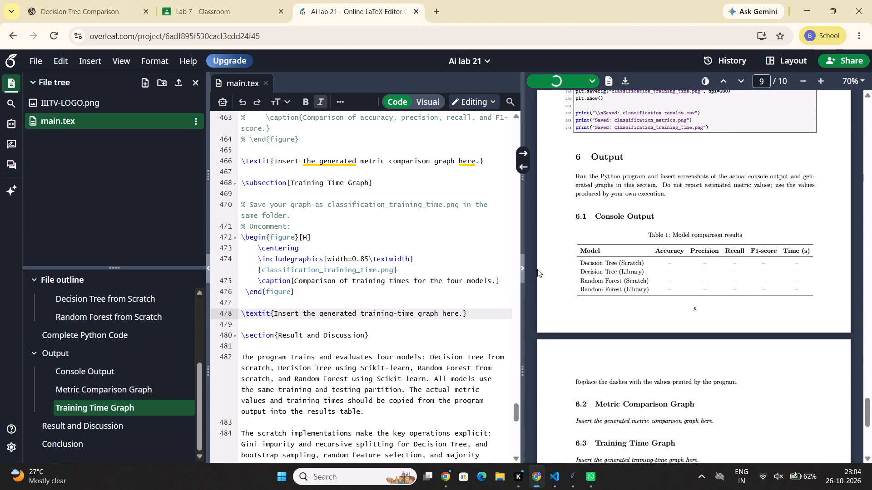
scroll(537, 269, "down", 5)
scroll(537, 269, "up", 1)
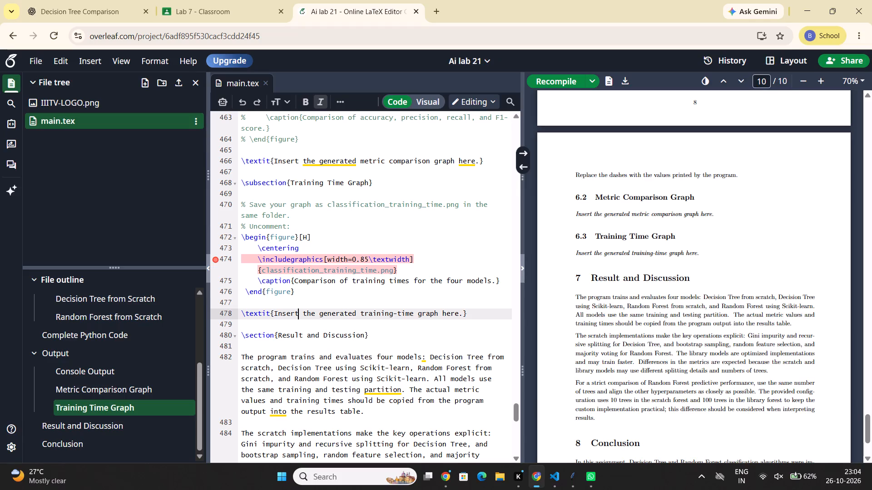
left_click(173, 82)
left_click(434, 219)
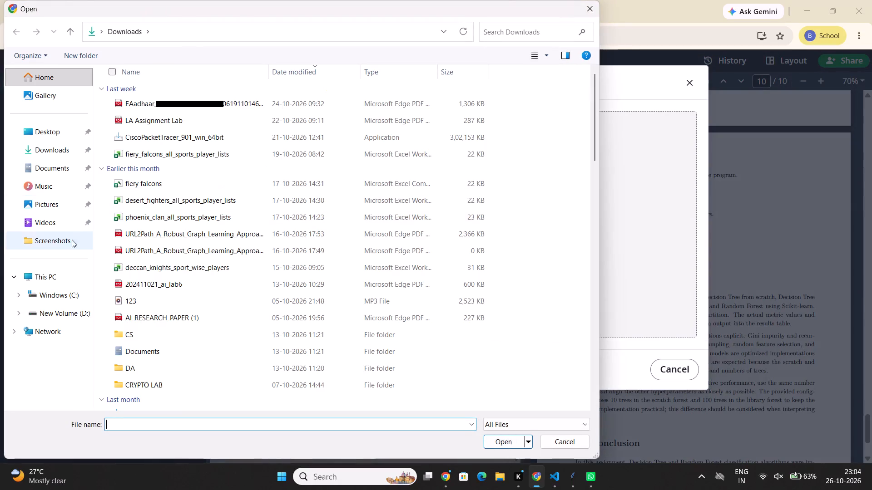
left_click(71, 243)
left_click(71, 243)
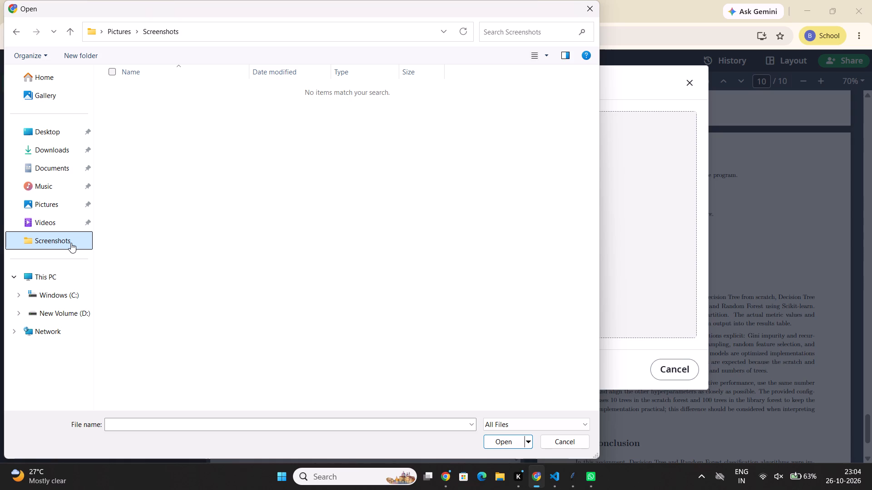
left_click(57, 207)
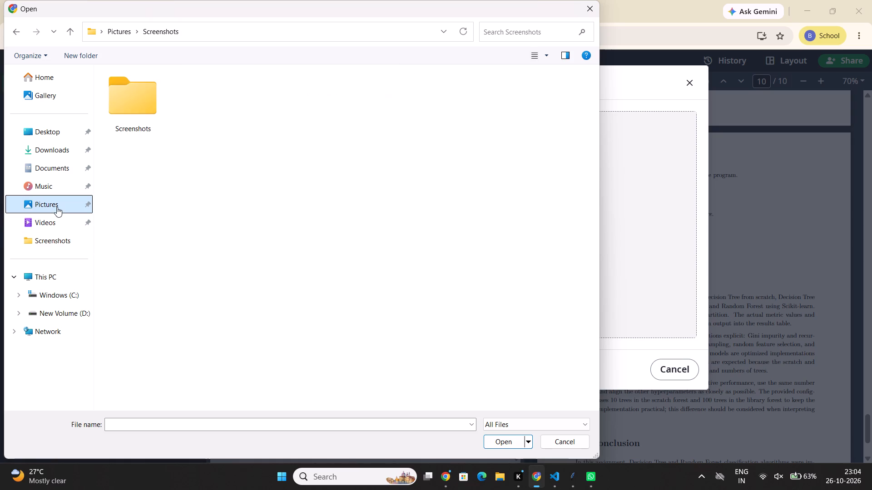
double_click(138, 120)
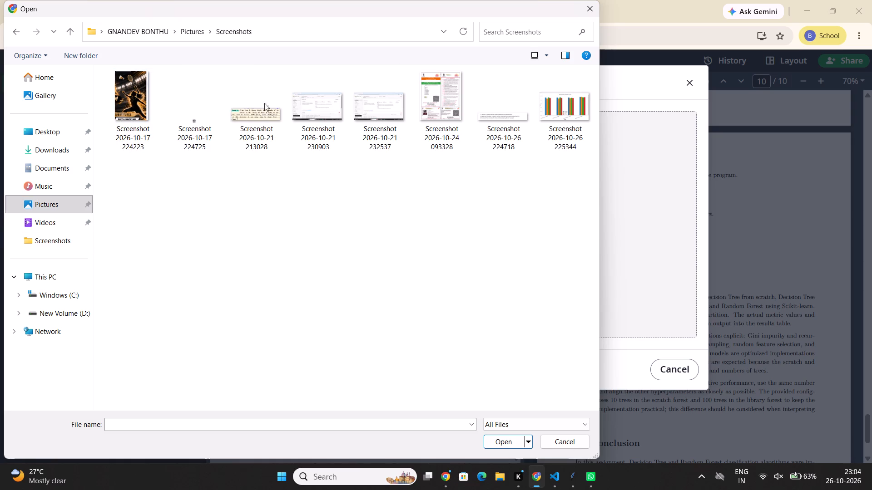
left_click(589, 122)
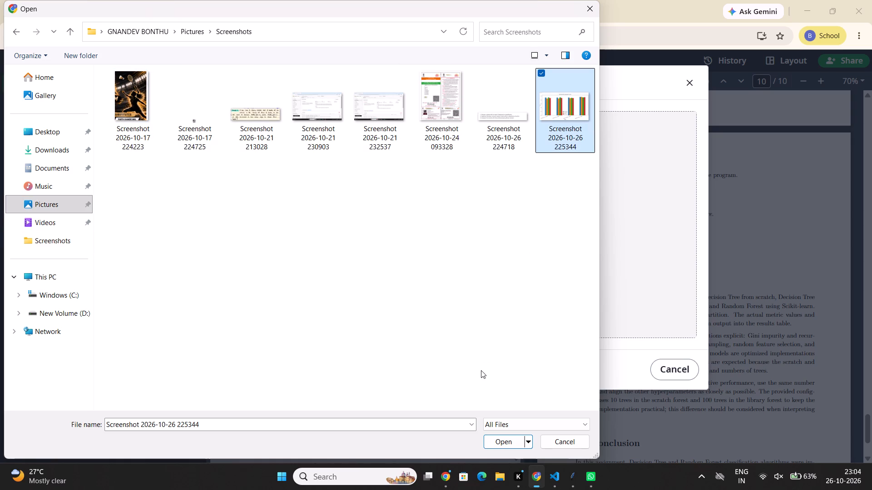
left_click(513, 448)
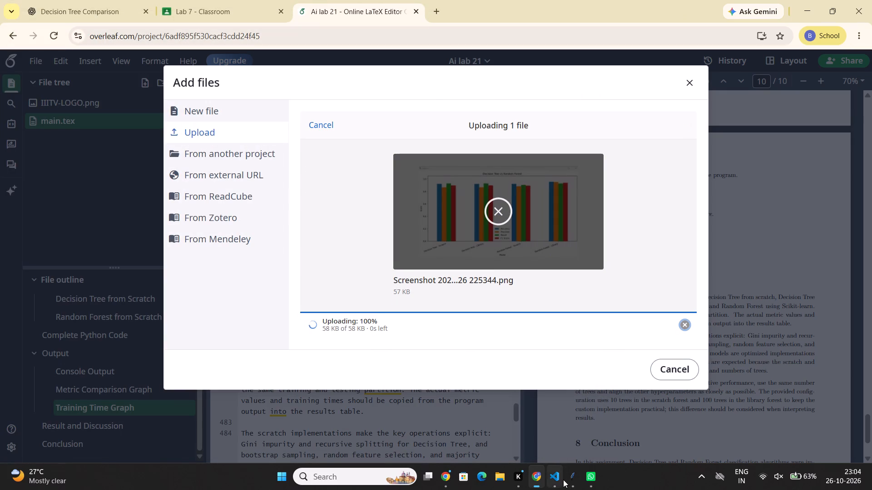
Examine the Figure 1 plot window and the classification_assignment.py result comparison in the Visual Studio Code terminal, enlarging the terminal area.
left_click_drag(563, 480, 554, 483)
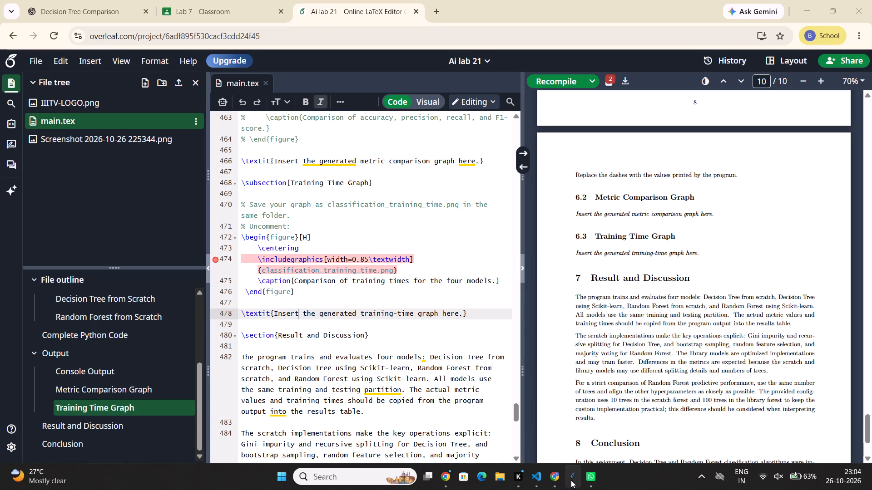
left_click(571, 480)
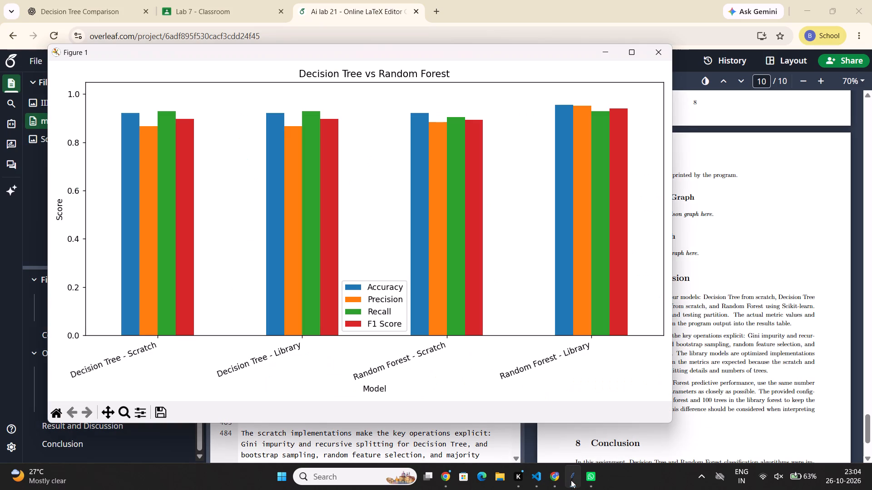
left_click(541, 478)
scroll(550, 421, "down", 1)
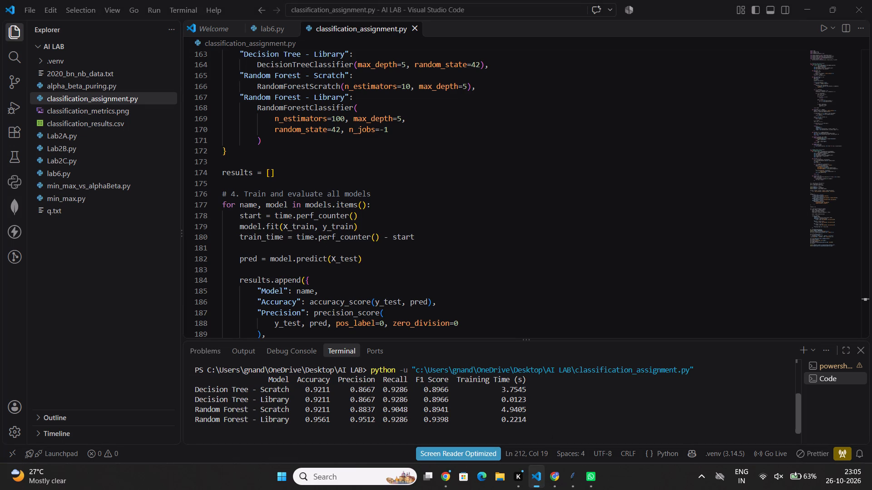
scroll(550, 421, "down", 1)
scroll(550, 421, "up", 2)
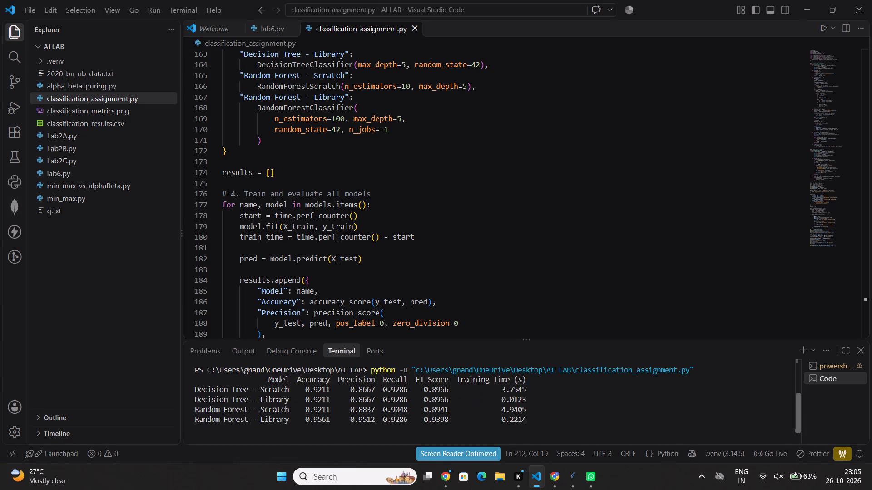
scroll(550, 421, "up", 2)
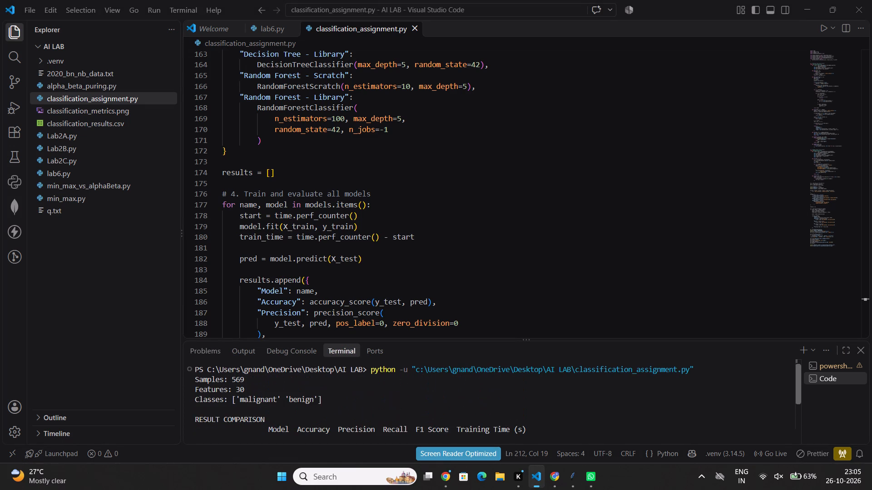
left_click_drag(555, 339, 556, 289)
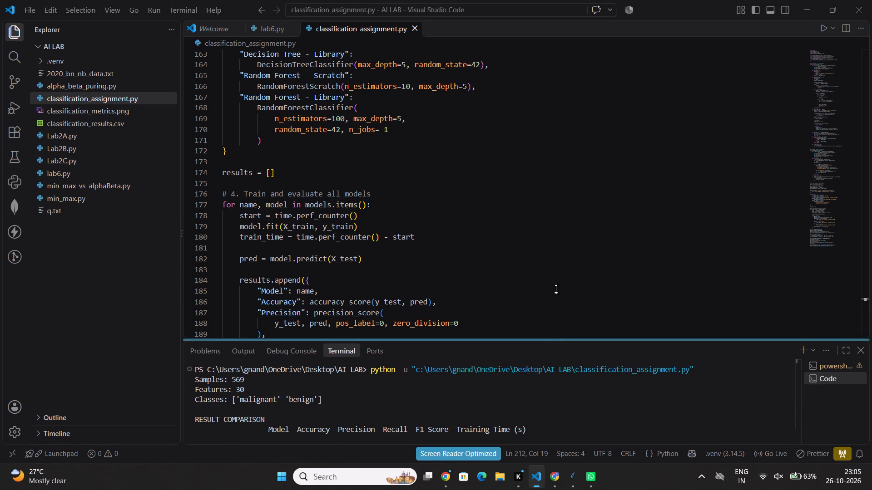
left_click_drag(556, 289, 564, 221)
scroll(540, 334, "up", 2)
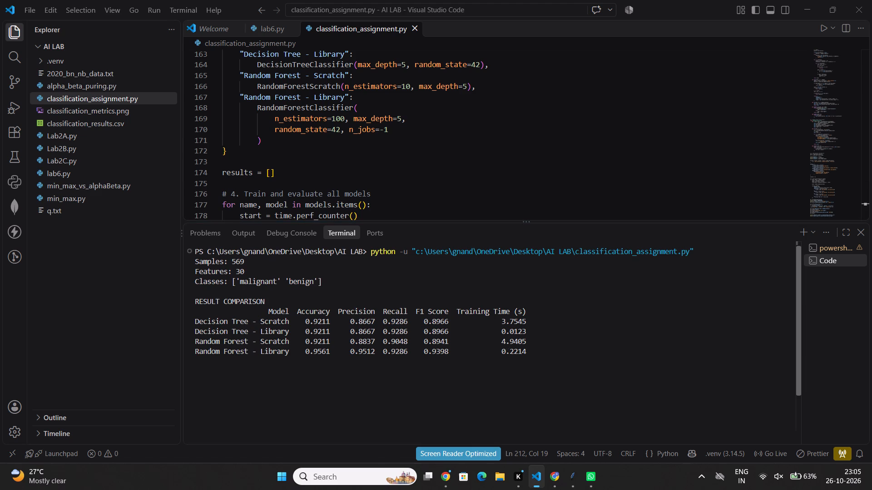
Back in Overleaf, replace classification_training_time.png in the Training Time Graph's \includegraphics with Screenshot 2026-10-26 225344.png.
left_click(559, 478)
scroll(607, 384, "down", 1)
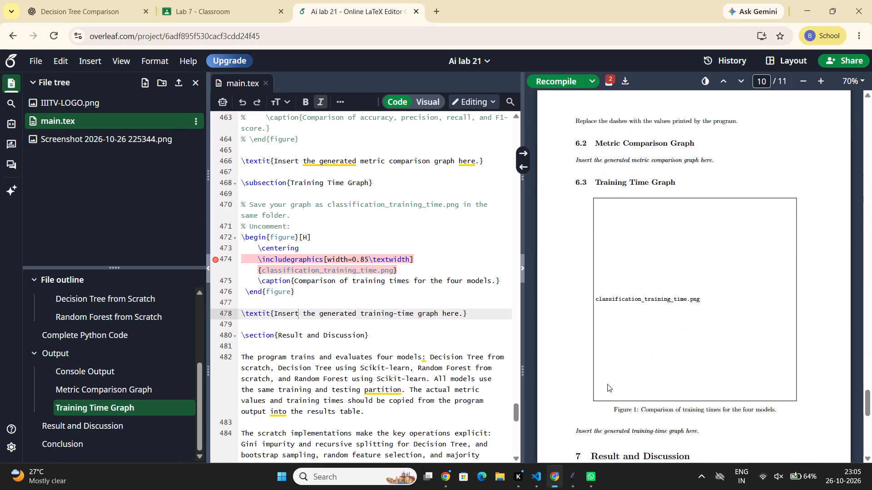
scroll(607, 384, "down", 1)
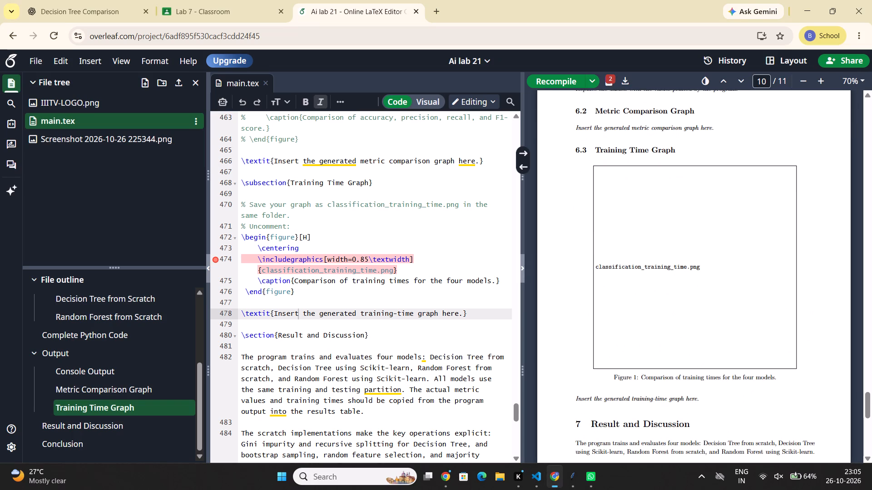
left_click(393, 269)
key("BackSpace")
key("BackSpace")
key("BackSpace")
key("BackSpace")
key("BackSpace")
key("BackSpace")
key("BackSpace")
key("BackSpace")
key("BackSpace")
key("BackSpace")
key("BackSpace")
key("BackSpace")
key("BackSpace")
key("BackSpace")
key("BackSpace")
key("BackSpace")
key("BackSpace")
key("BackSpace")
key("BackSpace")
key("BackSpace")
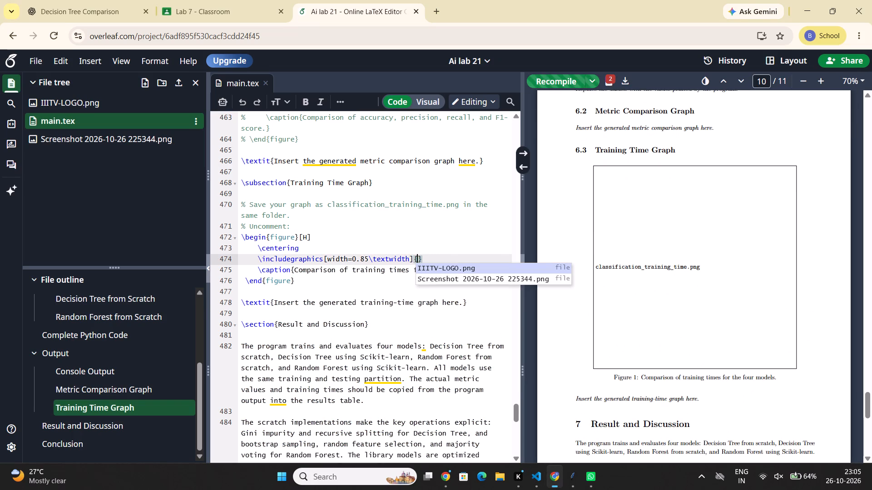
left_click(429, 281)
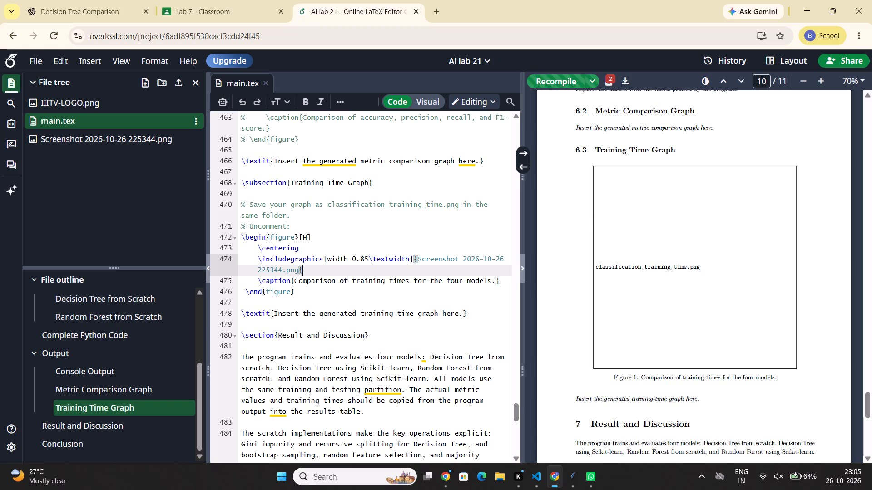
Check the Training Time Graph figure and the following sections in the PDF preview.
scroll(692, 285, "down", 2)
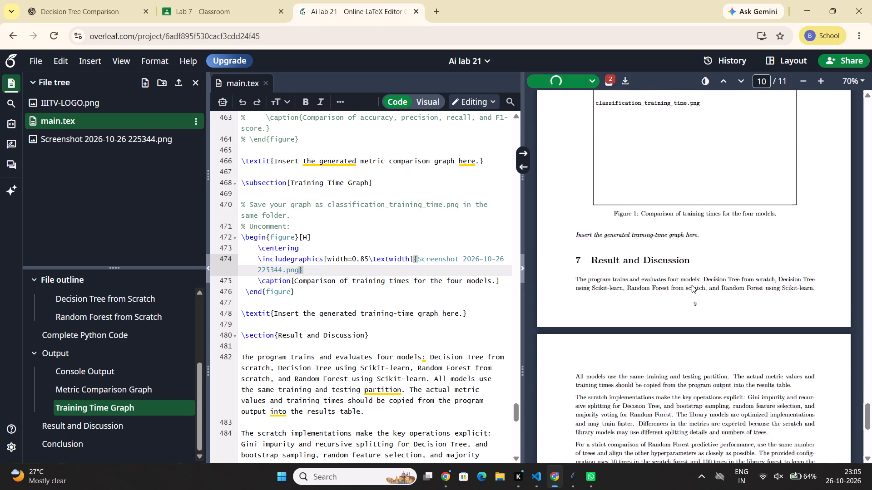
scroll(692, 285, "down", 2)
scroll(692, 285, "up", 1)
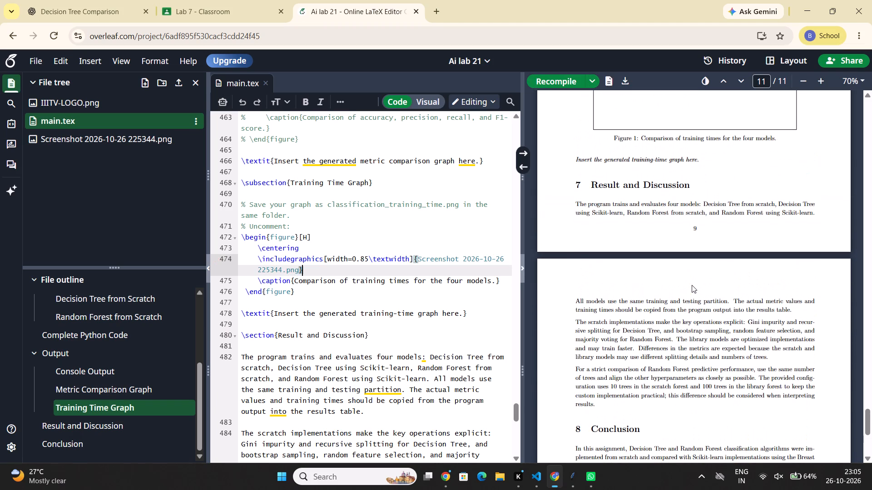
scroll(692, 285, "up", 2)
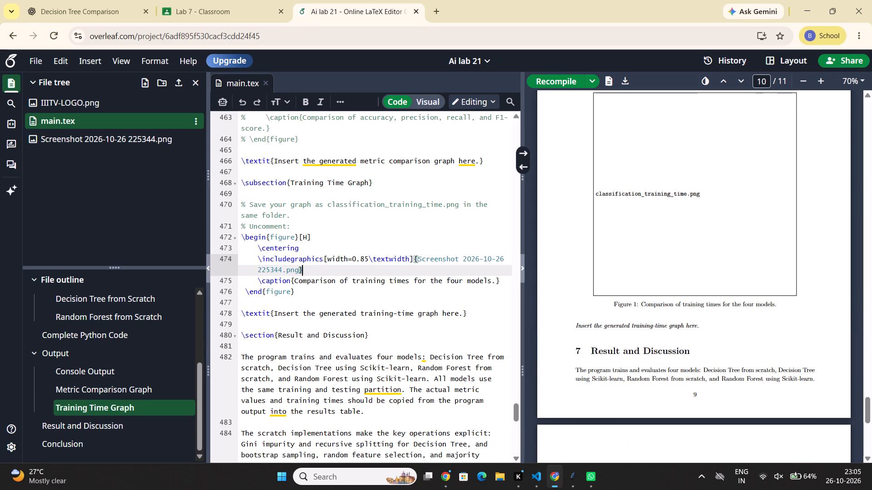
Recompile the report PDF with the updated Training Time Graph image reference.
left_click_drag(374, 337, 239, 307)
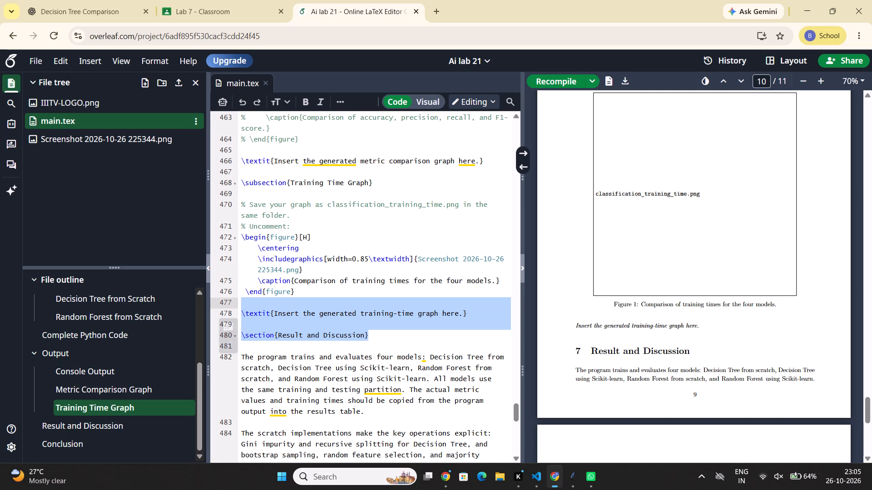
left_click(375, 238)
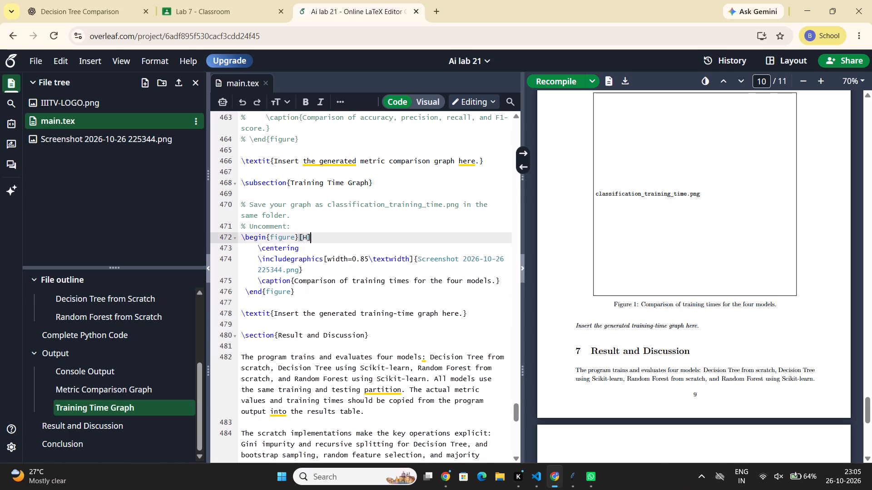
left_click(564, 79)
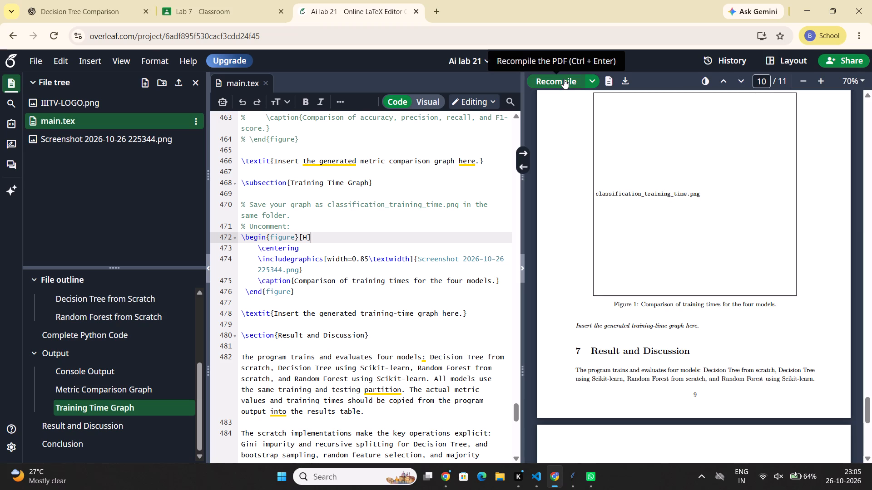
Review the report PDF from the title page to the Conclusion, examining the chart under Training Time Graph up close.
scroll(645, 165, "up", 1)
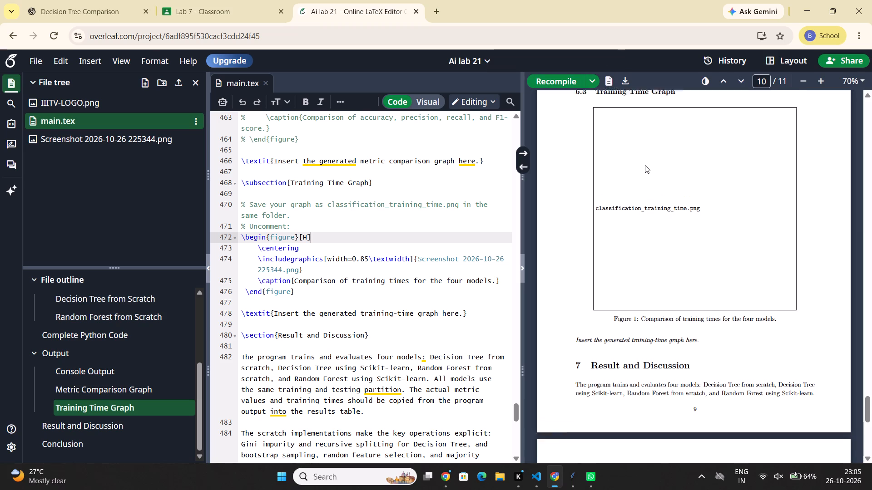
scroll(645, 165, "up", 1)
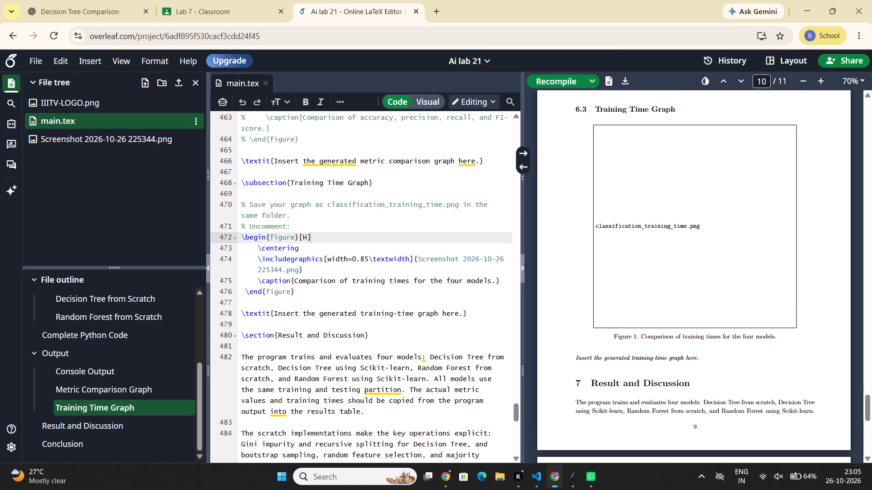
scroll(681, 275, "up", 2)
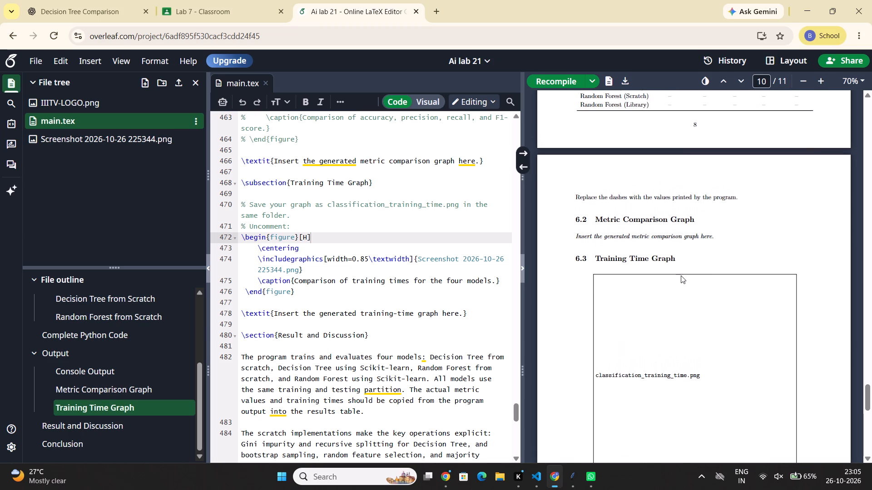
scroll(681, 275, "up", 7)
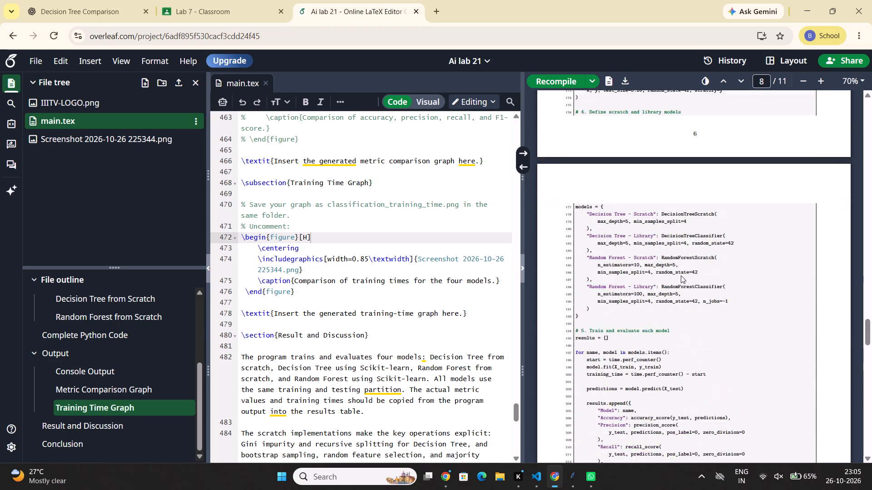
scroll(681, 275, "up", 9)
scroll(681, 275, "down", 2)
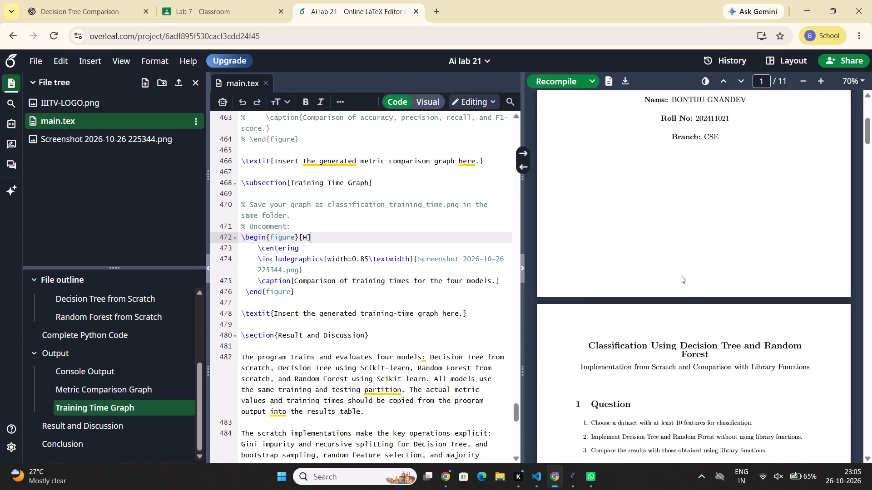
scroll(681, 275, "down", 7)
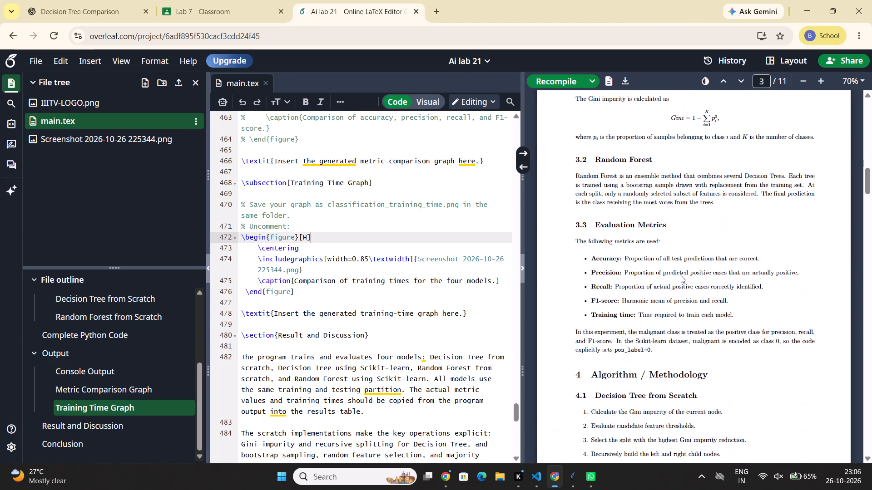
scroll(681, 275, "down", 2)
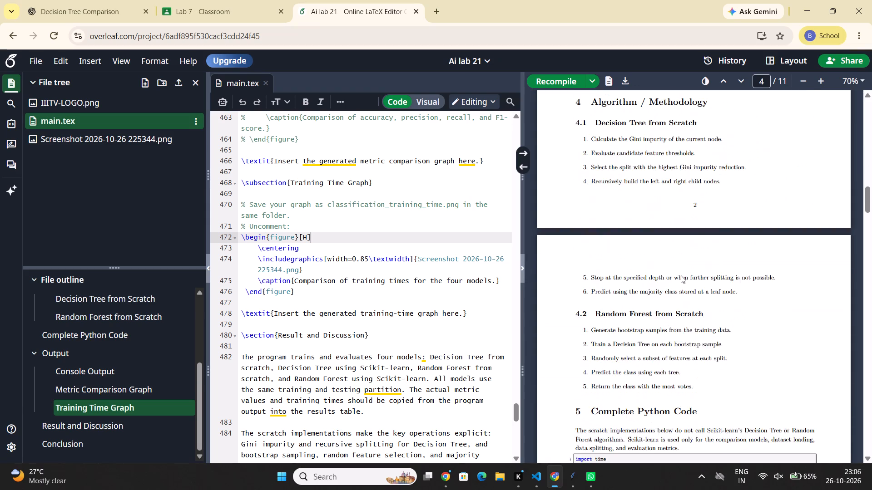
scroll(681, 275, "down", 1)
scroll(681, 275, "up", 2)
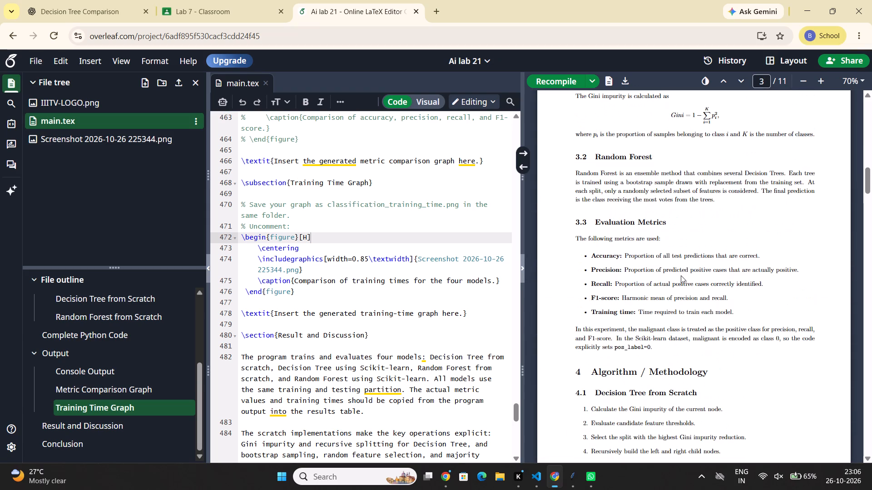
scroll(681, 276, "up", 2)
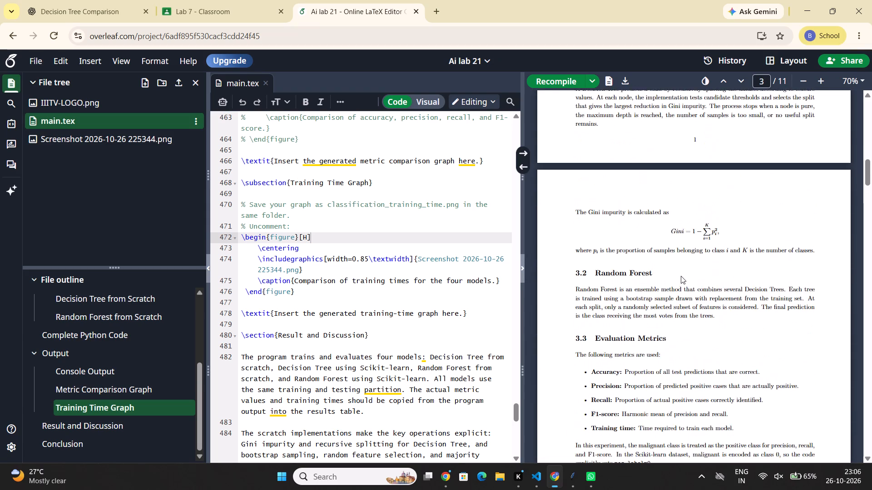
scroll(681, 276, "up", 2)
scroll(681, 276, "down", 1)
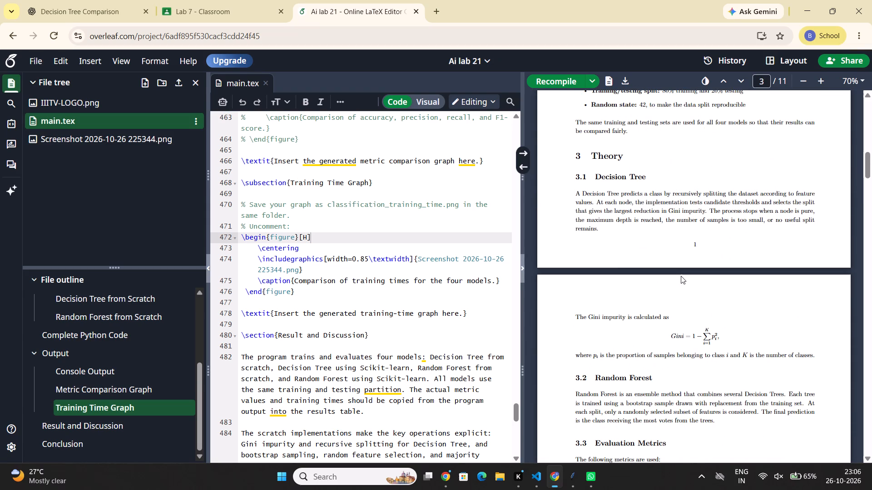
scroll(681, 276, "down", 3)
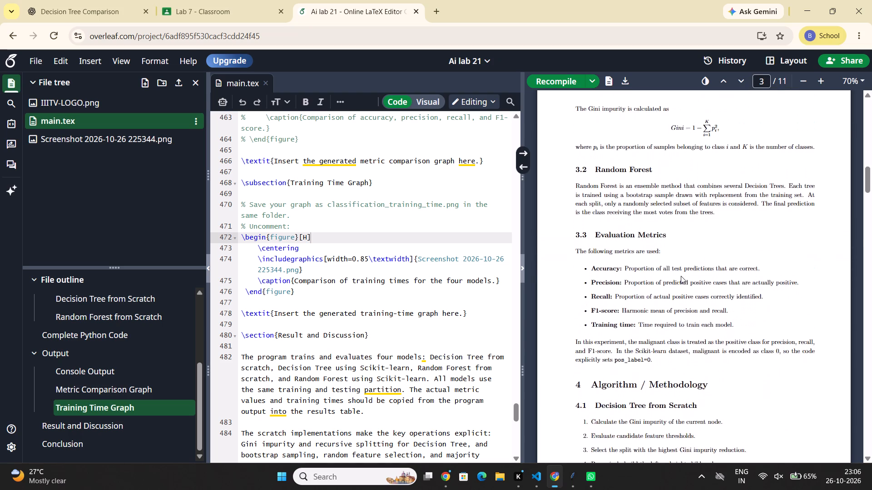
scroll(681, 276, "down", 5)
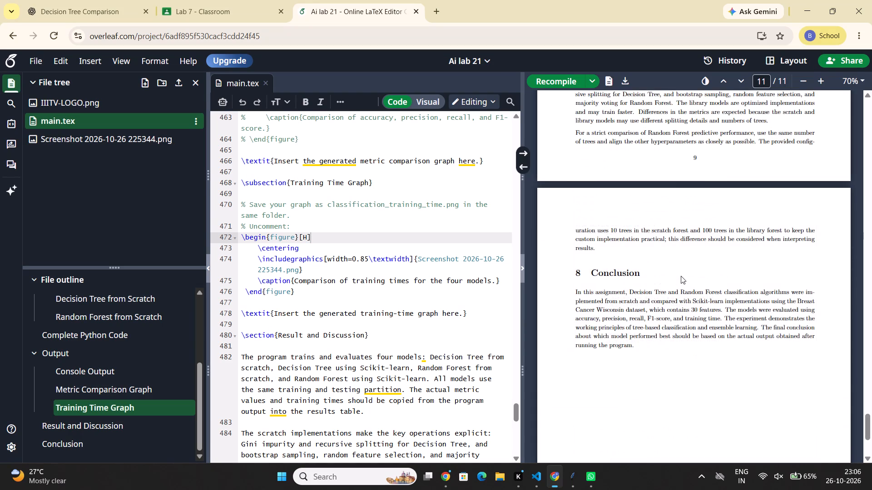
scroll(681, 276, "up", 4)
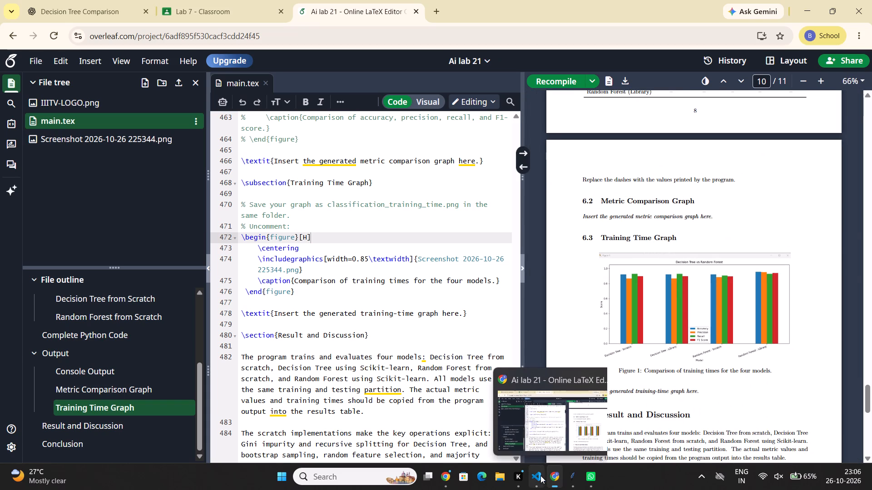
left_click(707, 345)
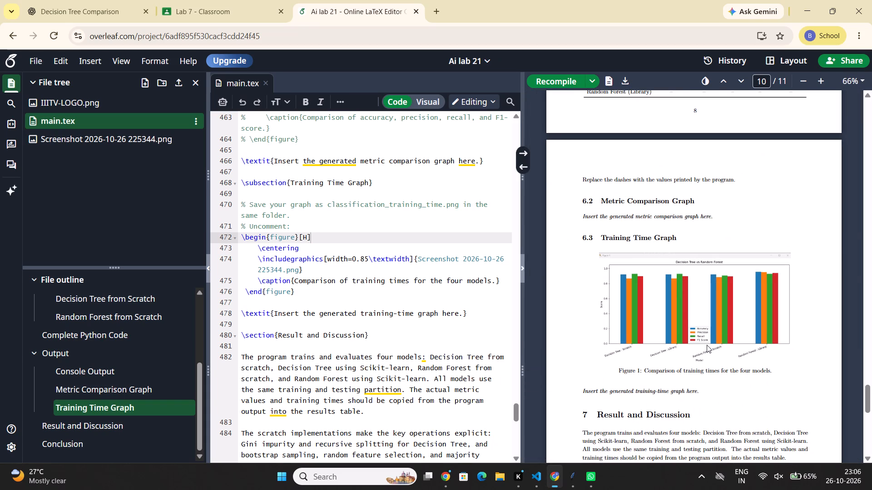
scroll(707, 345, "right", 1)
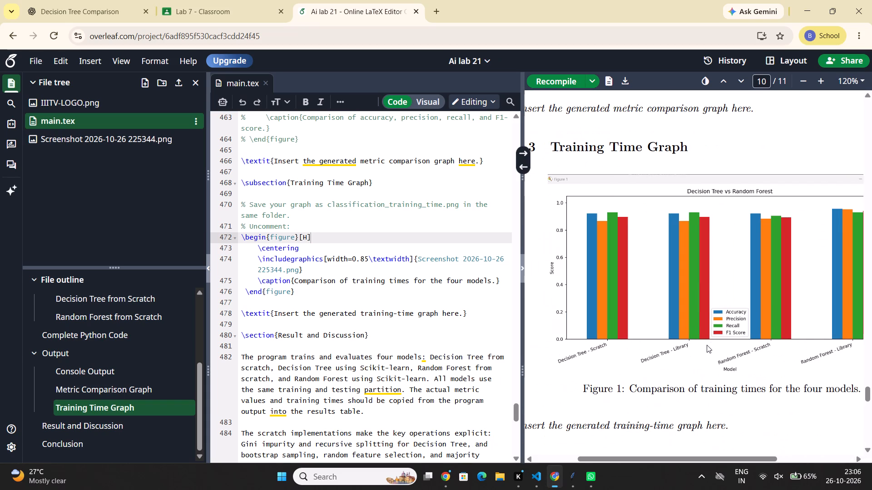
scroll(707, 345, "right", 1)
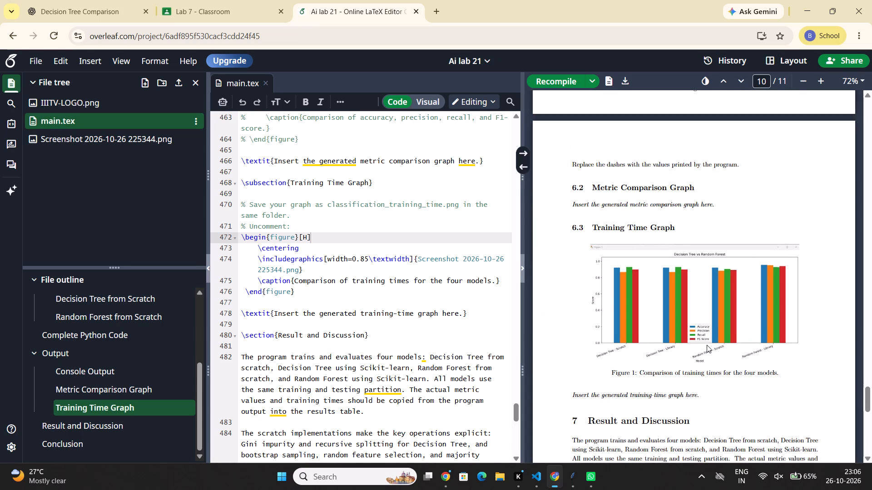
scroll(707, 345, "up", 1)
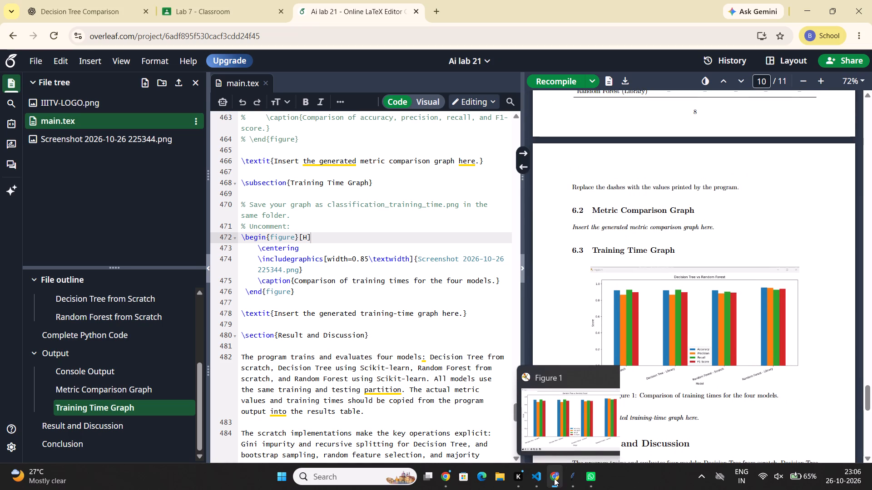
left_click(567, 476)
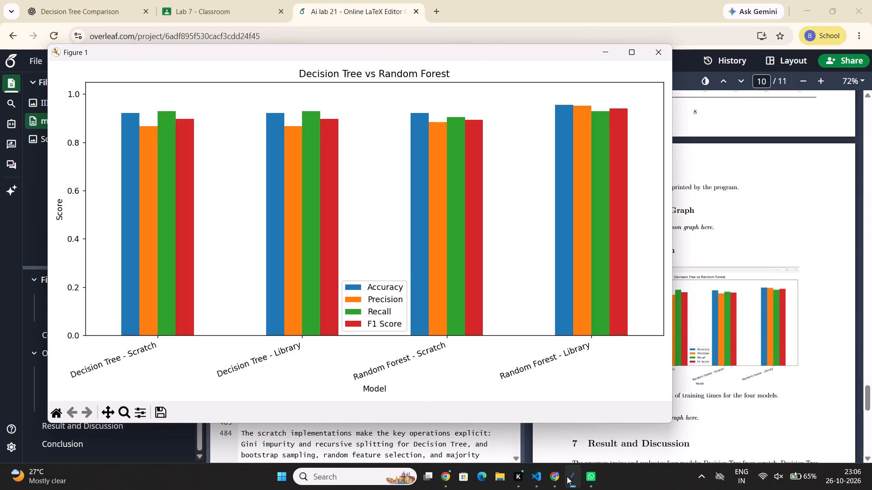
key("Print")
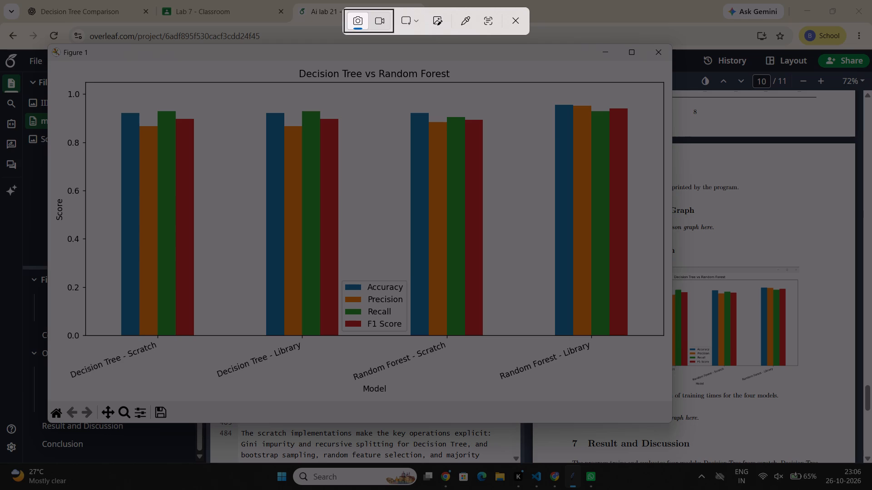
left_click_drag(50, 46, 694, 415)
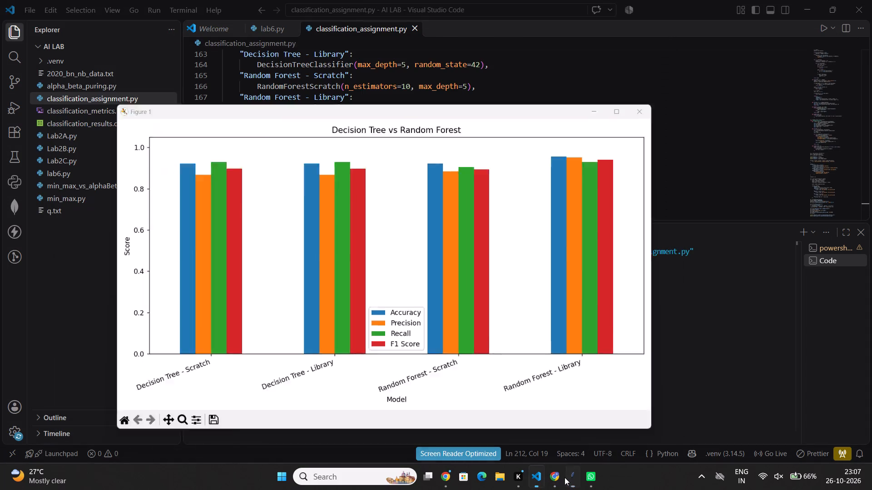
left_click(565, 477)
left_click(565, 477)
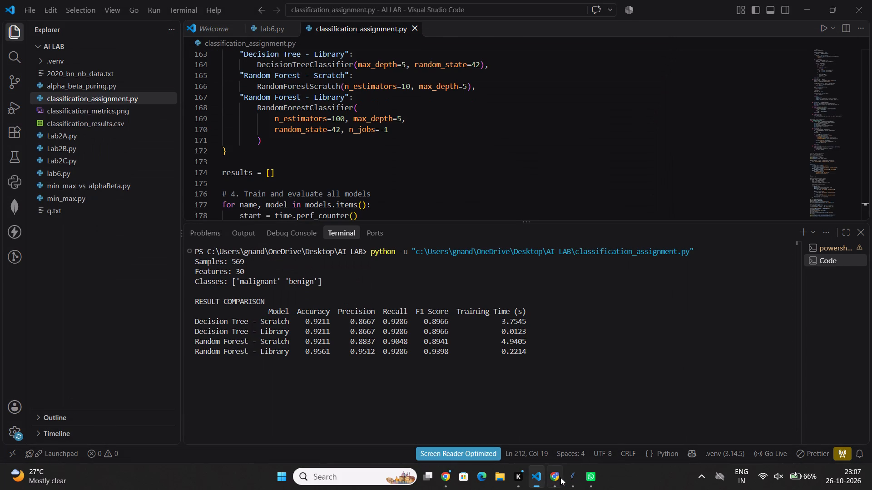
In Overleaf's main.tex, delete the italic placeholder line "Insert the generated training-time graph here." below the Training Time Graph figure.
left_click(555, 478)
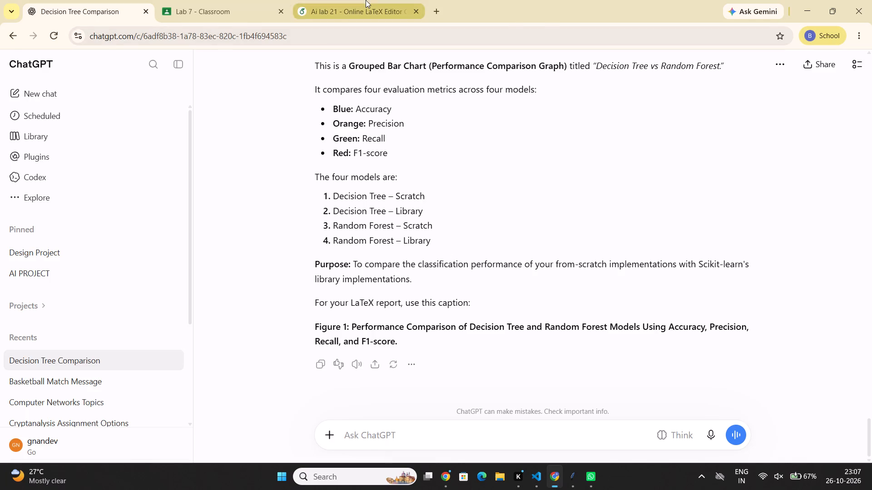
left_click(366, 0)
scroll(613, 212, "down", 1)
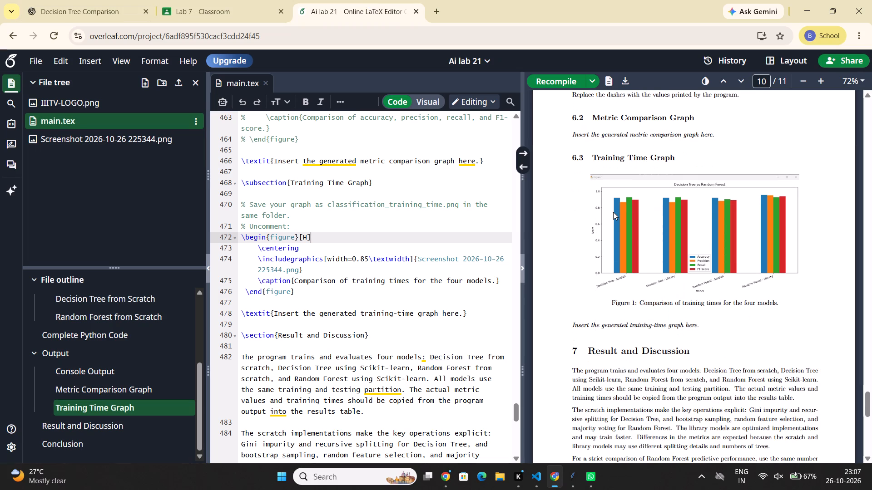
scroll(613, 212, "down", 1)
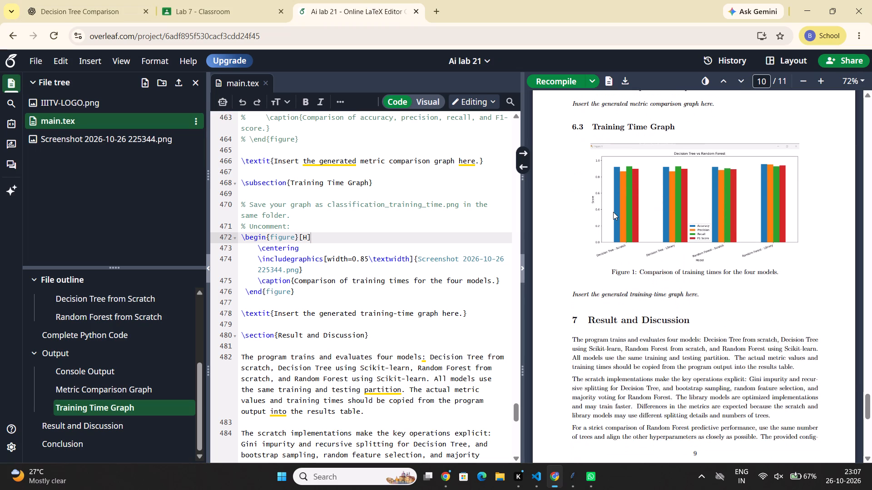
triple_click(614, 288)
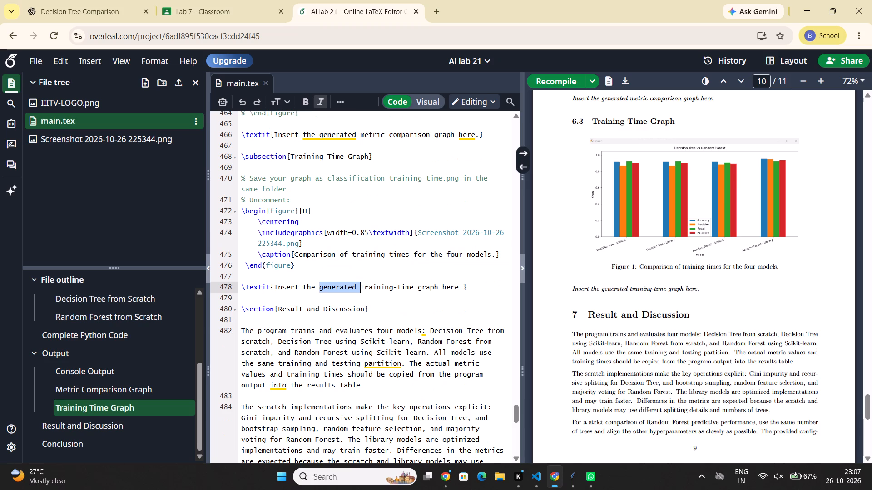
left_click(426, 295)
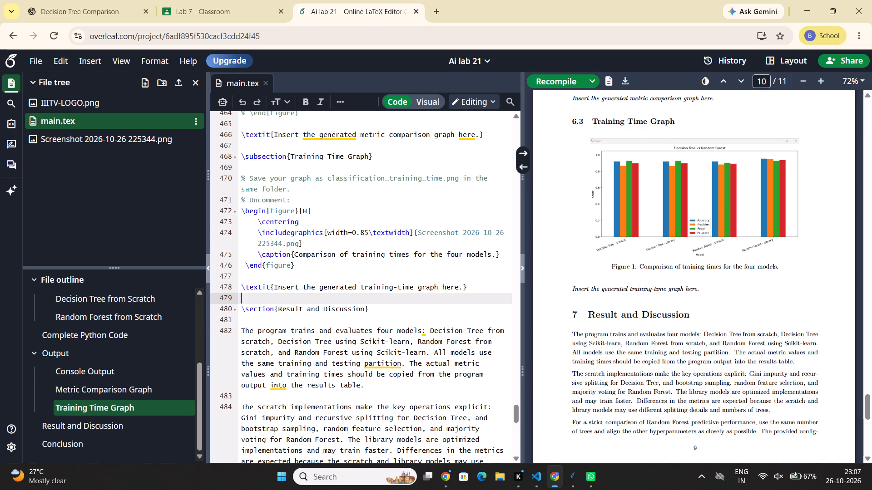
left_click_drag(485, 284, 278, 290)
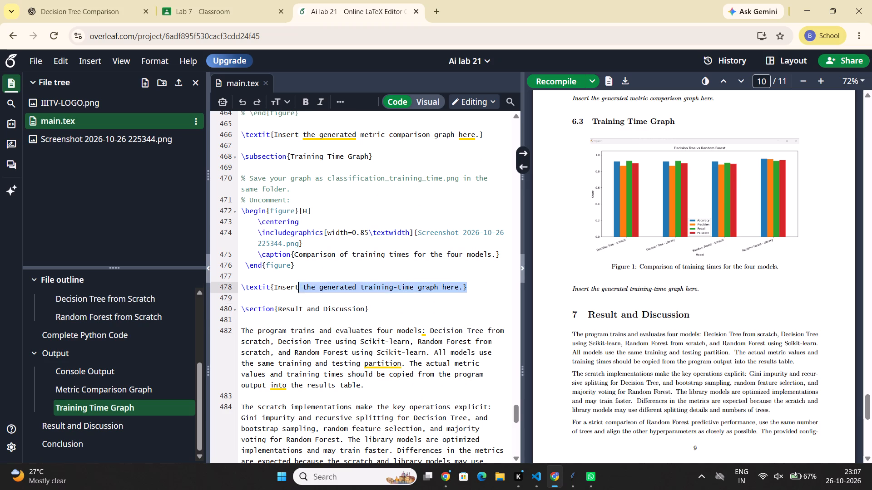
left_click_drag(278, 290, 233, 290)
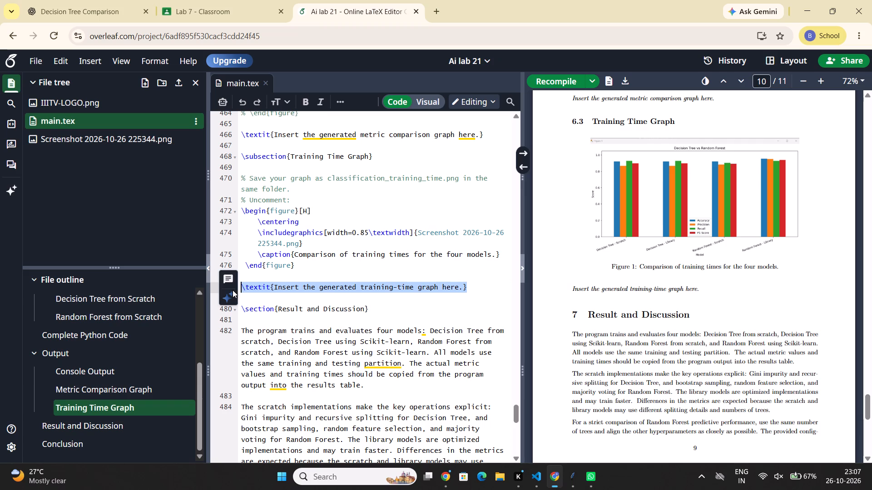
key("BackSpace")
Delete the entire Result and Discussion section, heading and all three paragraphs, from main.tex.
scroll(611, 333, "down", 1)
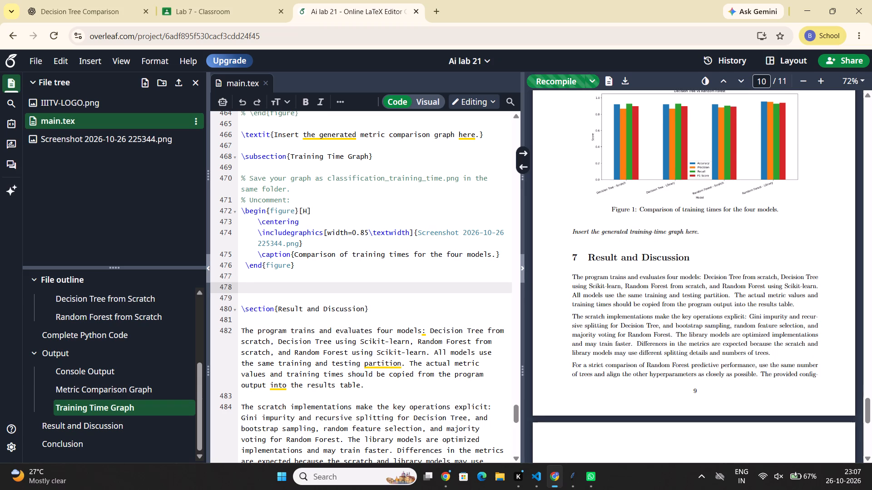
double_click(630, 257)
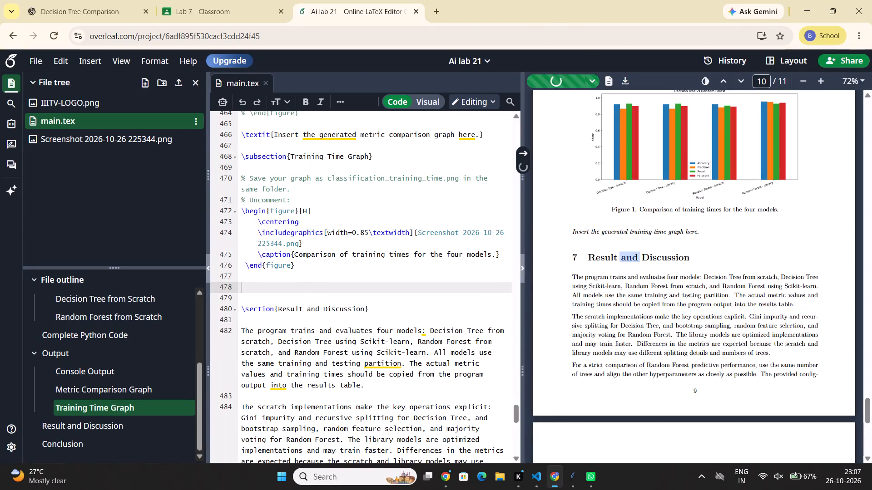
scroll(404, 368, "down", 2)
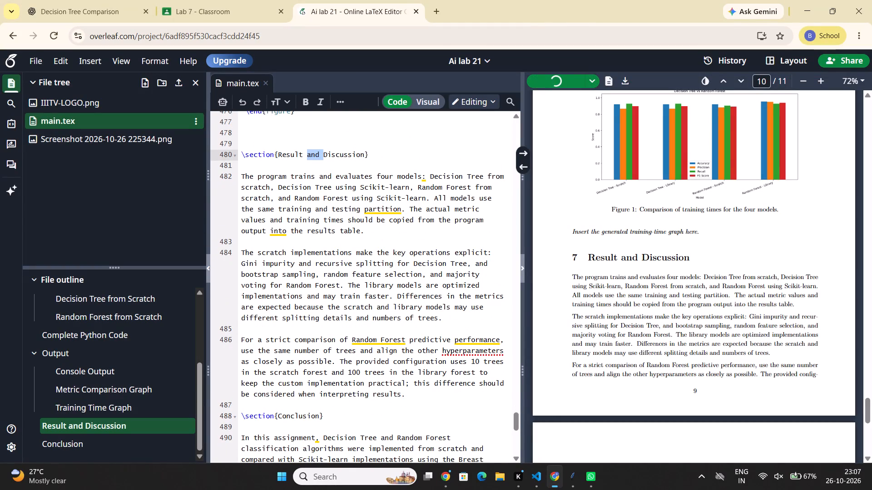
left_click_drag(409, 392, 243, 157)
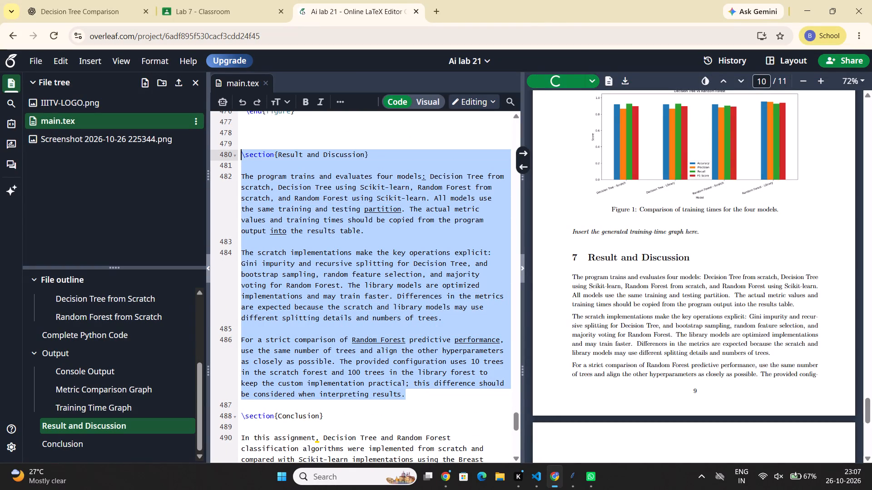
left_click_drag(243, 157, 243, 157)
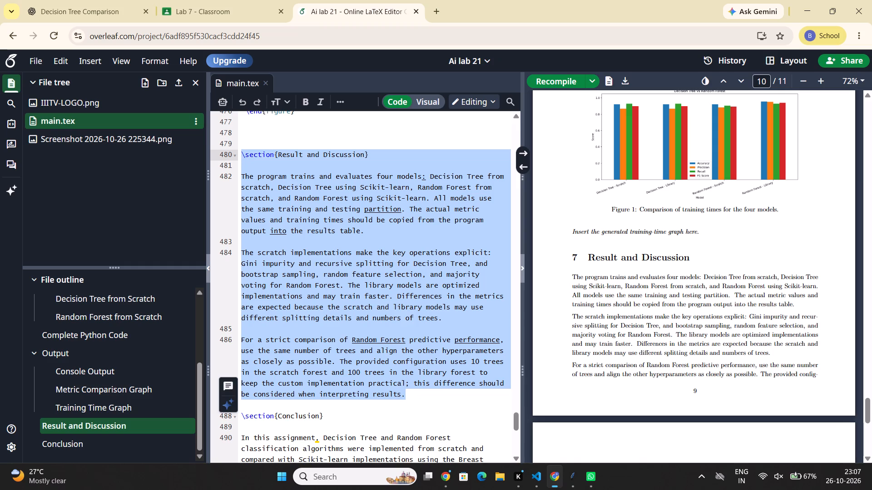
key("BackSpace")
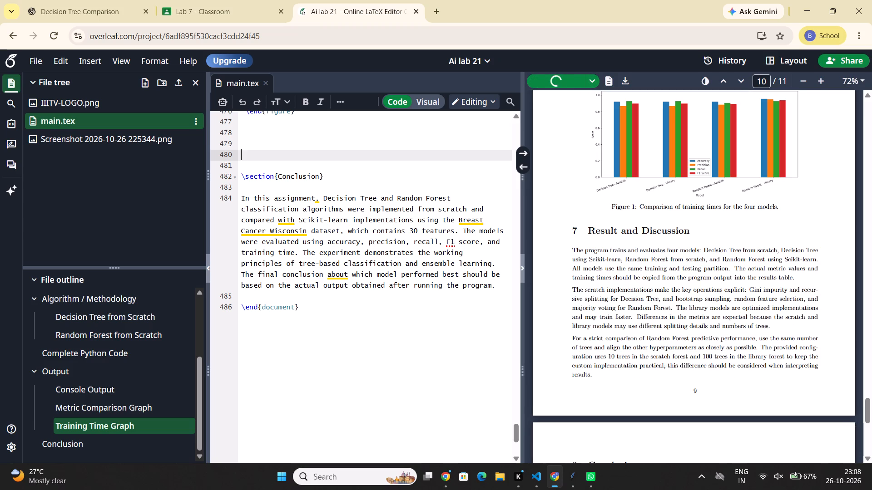
Review the recompiled report PDF, examining the graph sections and the Console Output results table.
scroll(576, 313, "down", 2)
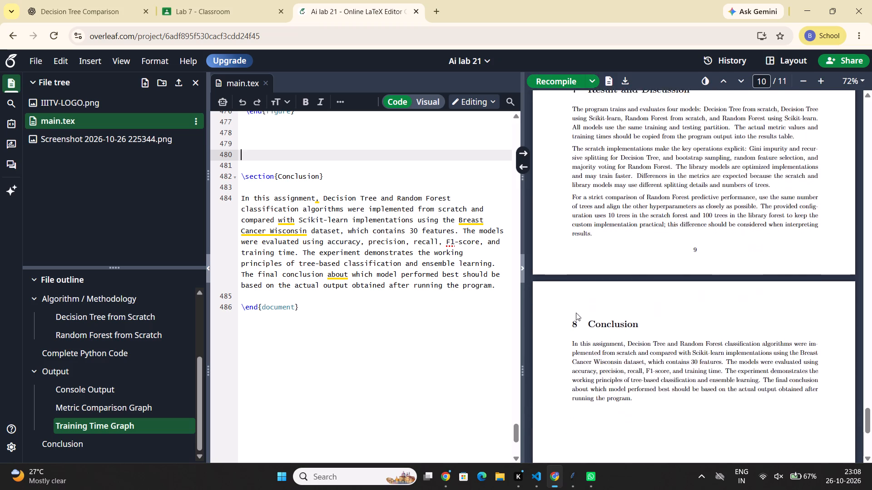
scroll(576, 313, "down", 1)
scroll(576, 313, "up", 11)
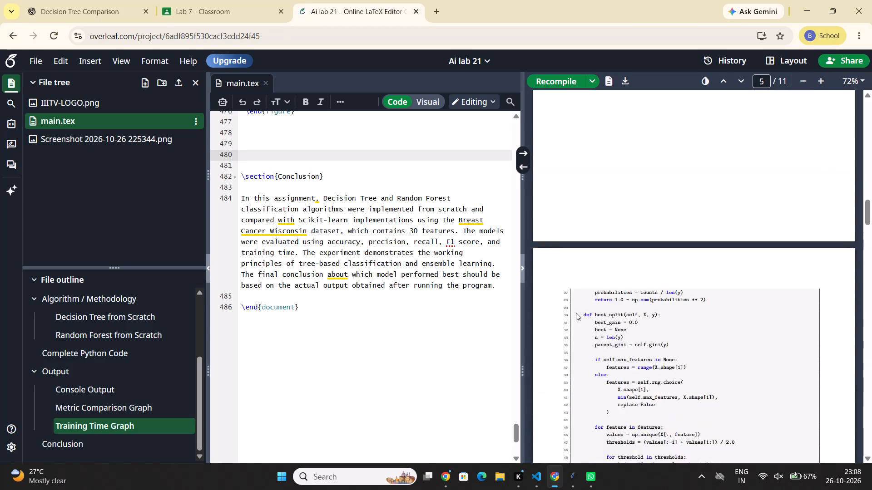
scroll(576, 313, "up", 5)
scroll(576, 313, "down", 4)
scroll(576, 313, "up", 1)
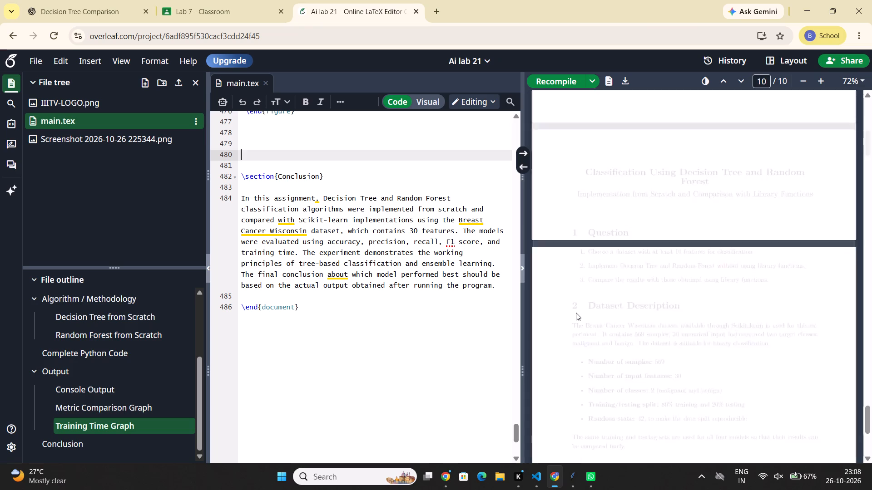
scroll(576, 313, "down", 6)
scroll(576, 313, "up", 2)
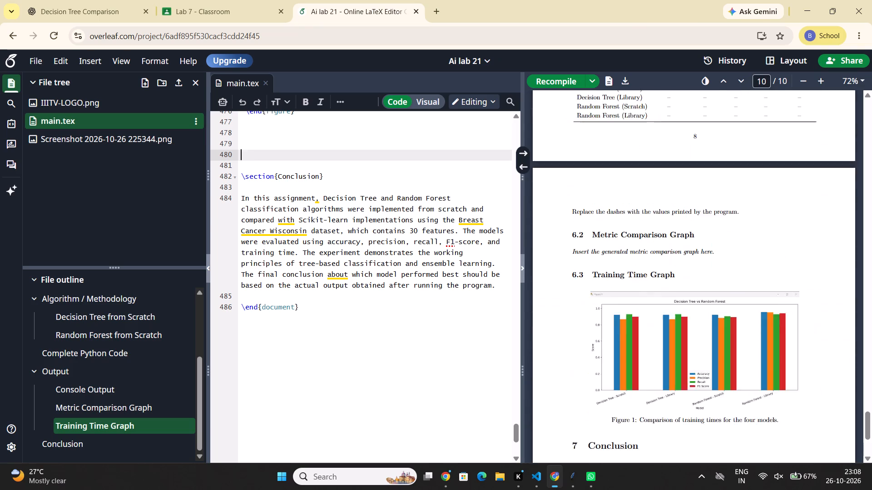
scroll(576, 313, "up", 2)
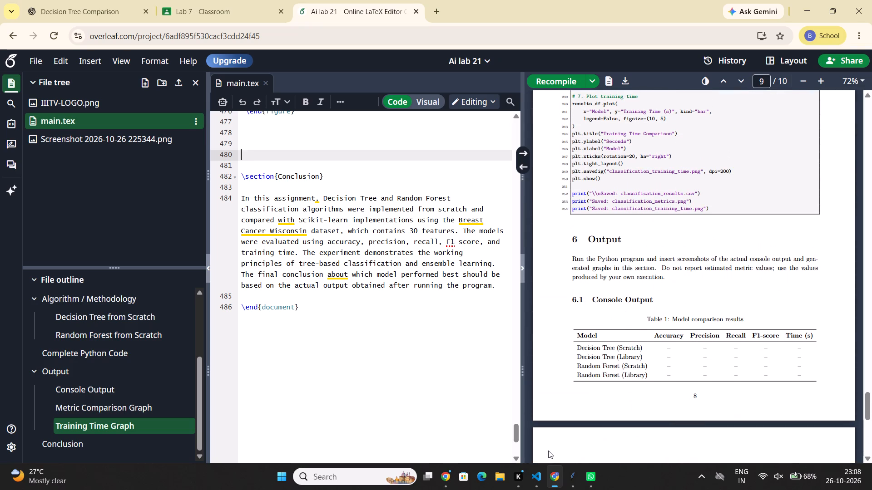
Take a screenshot of the classification_assignment.py terminal output in Visual Studio Code, including the RESULT COMPARISON table.
left_click(533, 470)
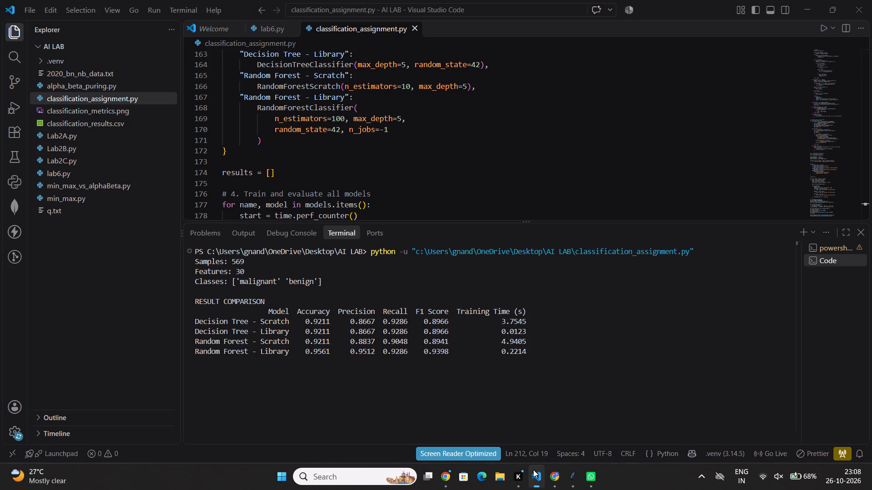
key("Print")
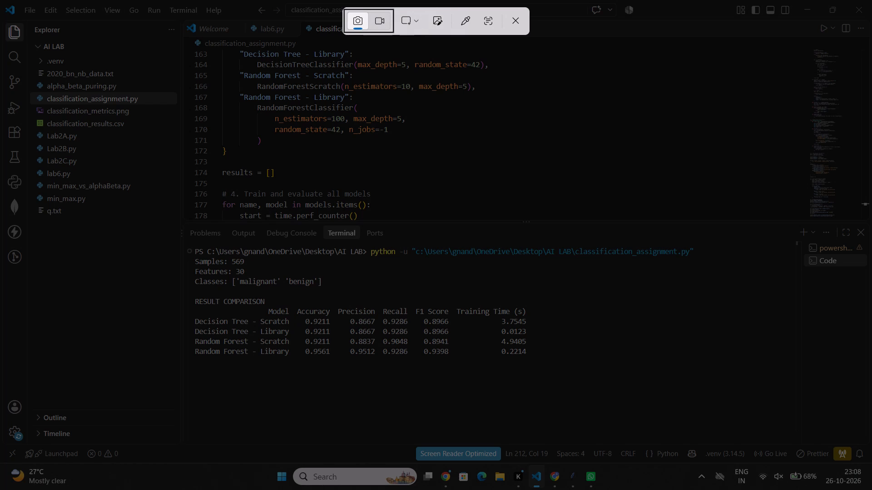
left_click_drag(193, 245, 722, 392)
left_click(556, 480)
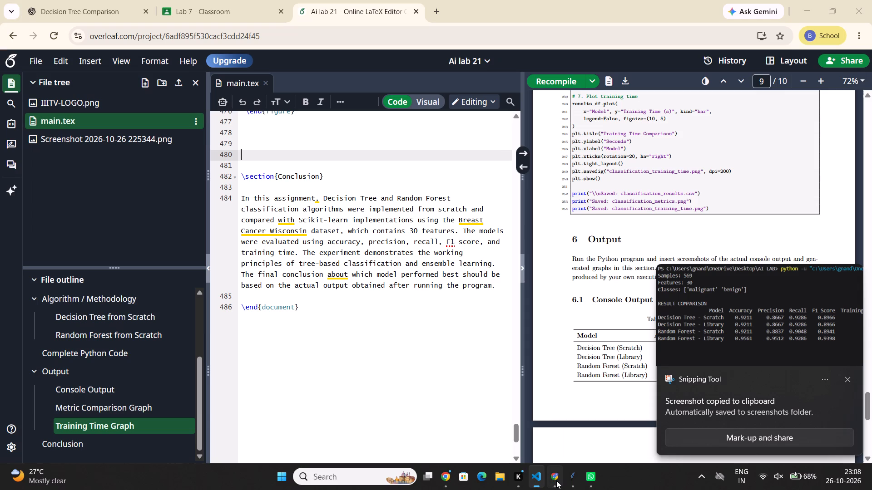
scroll(592, 330, "down", 1)
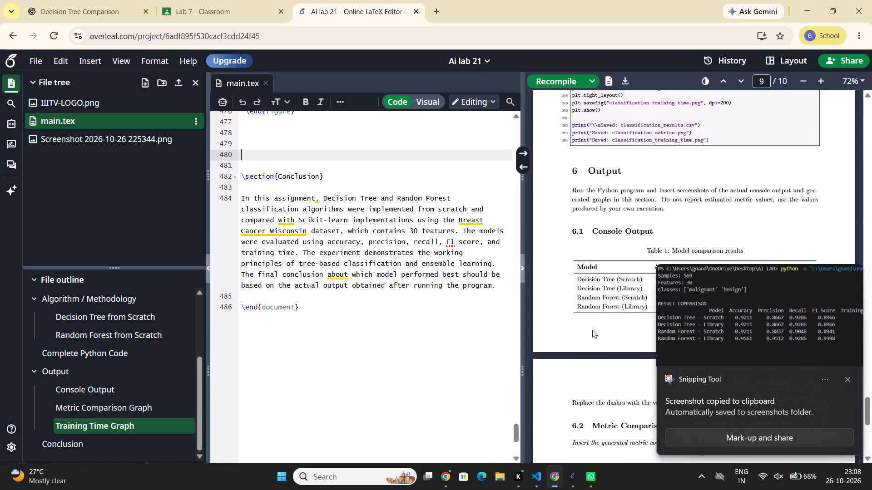
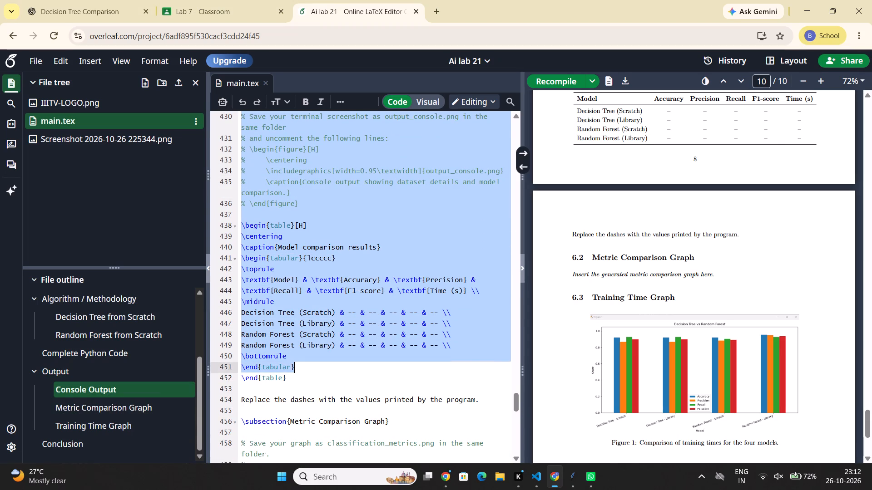
left_click_drag(313, 368, 416, 426)
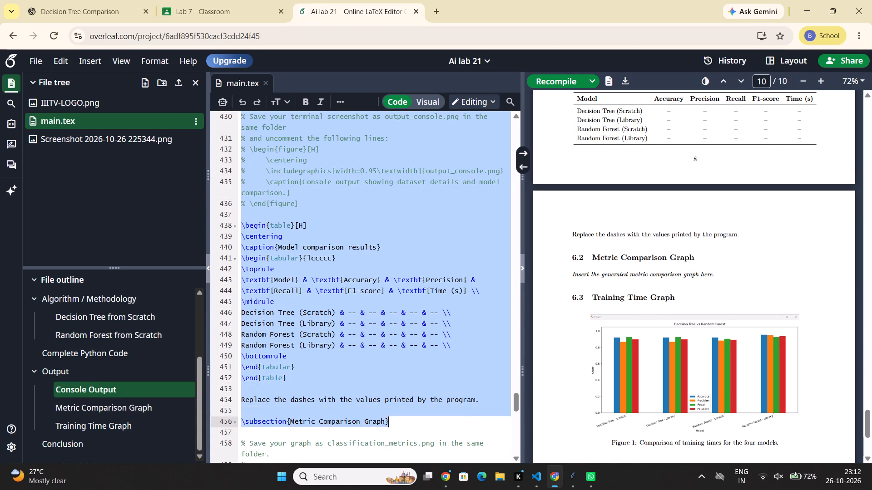
left_click_drag(416, 426, 404, 401)
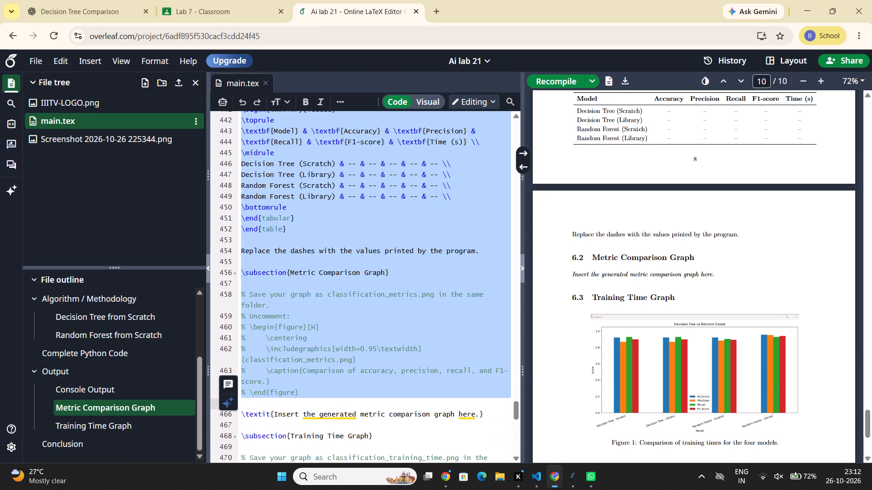
key("ctrl+v")
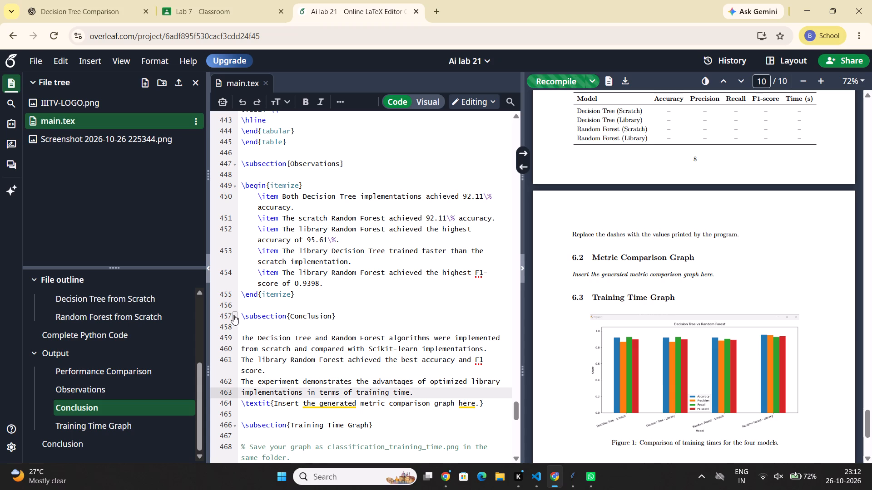
Delete the pasted Conclusion subsection and the leftover "Insert the generated metric comparison graph here" line above Training Time Graph in main.tex.
left_click_drag(240, 317, 499, 409)
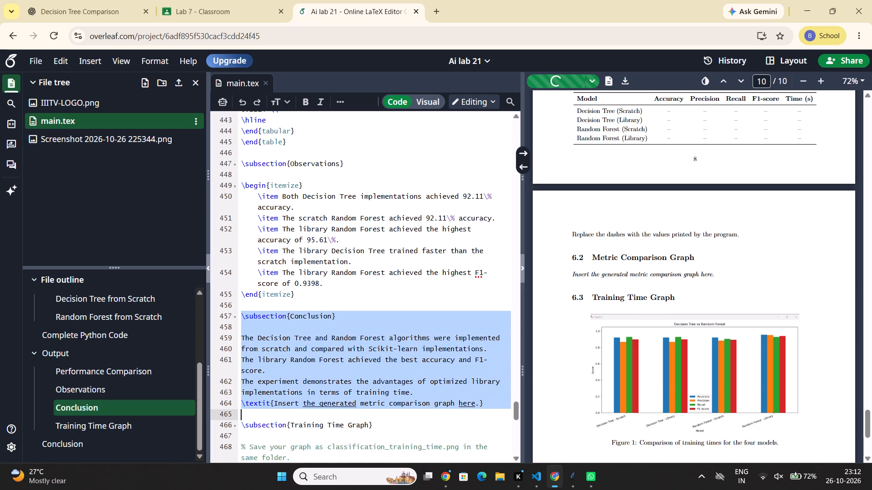
key("BackSpace")
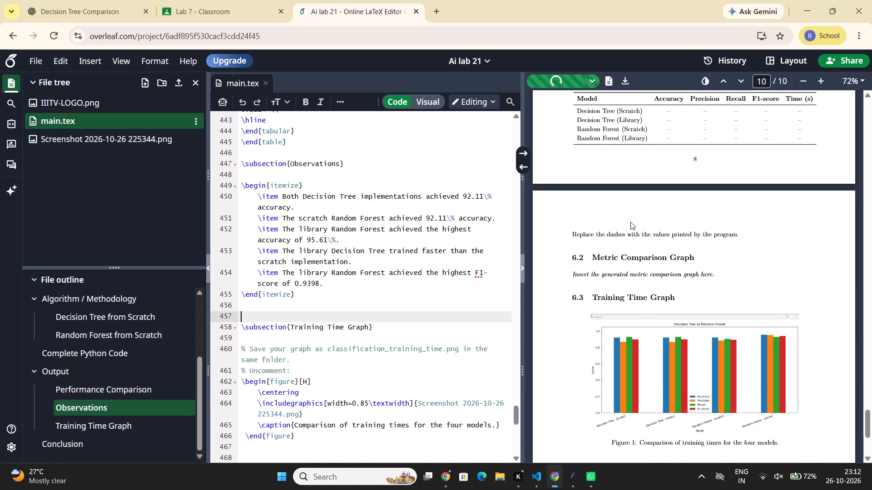
scroll(631, 226, "up", 1)
scroll(465, 253, "up", 2)
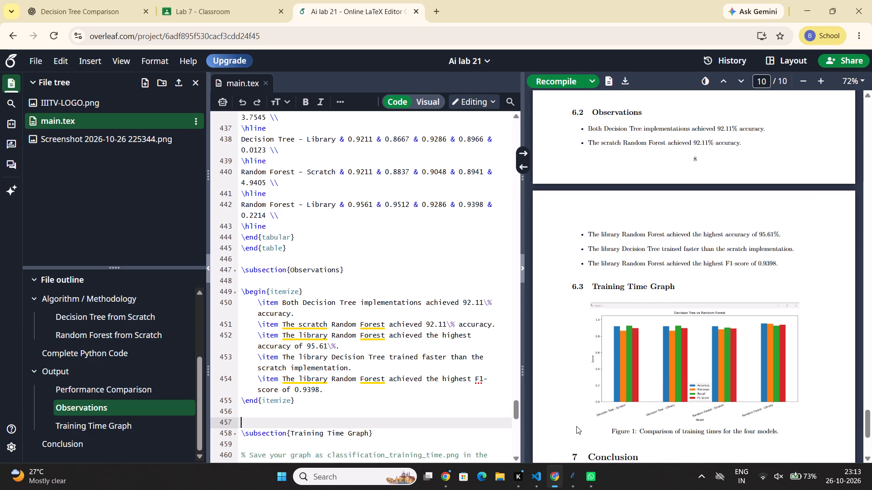
scroll(576, 426, "down", 4)
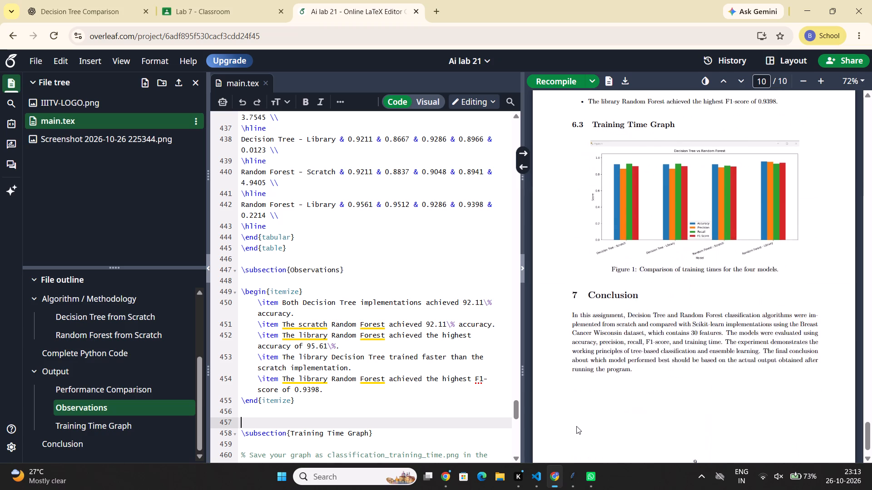
scroll(576, 426, "up", 3)
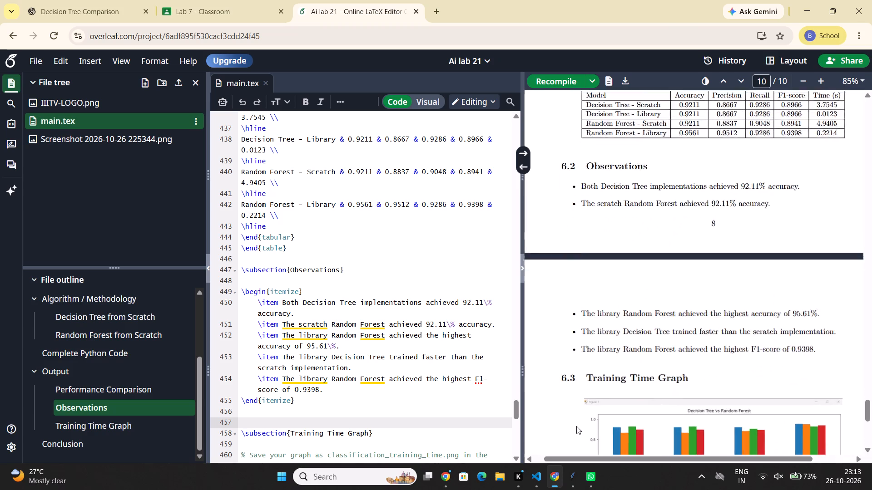
scroll(576, 426, "up", 2)
scroll(576, 426, "right", 1)
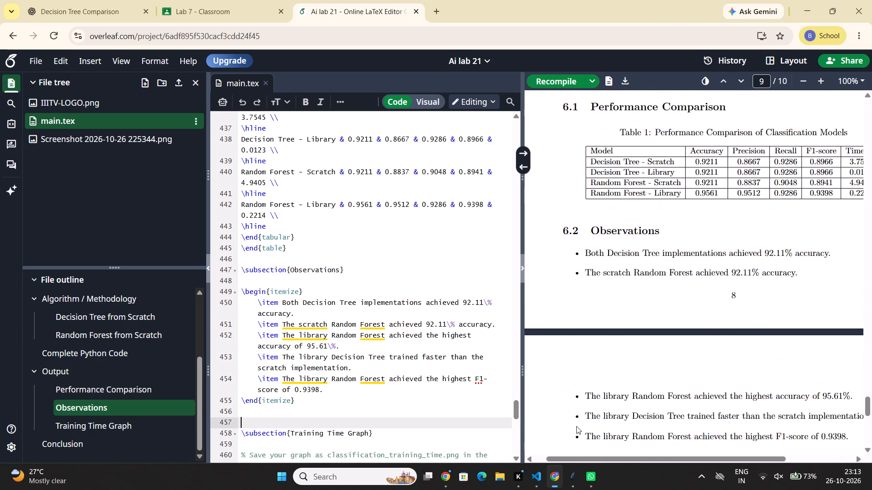
scroll(576, 426, "up", 1)
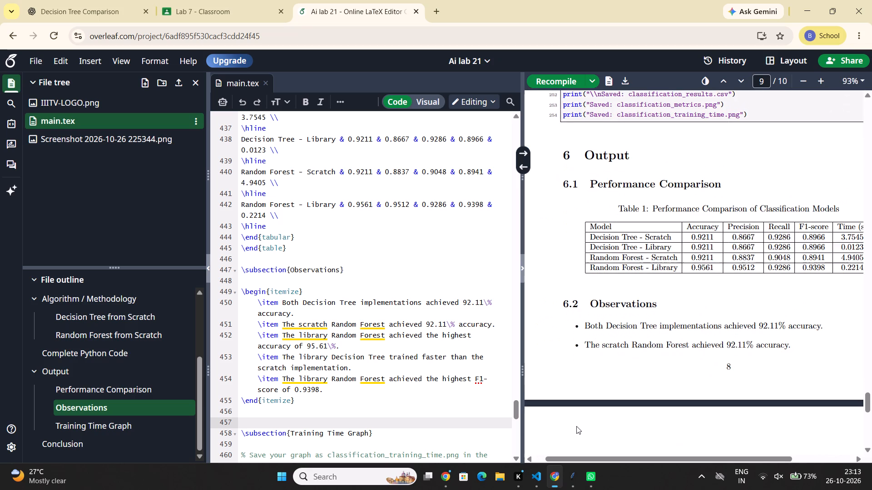
scroll(578, 426, "left", 2)
scroll(578, 426, "down", 1)
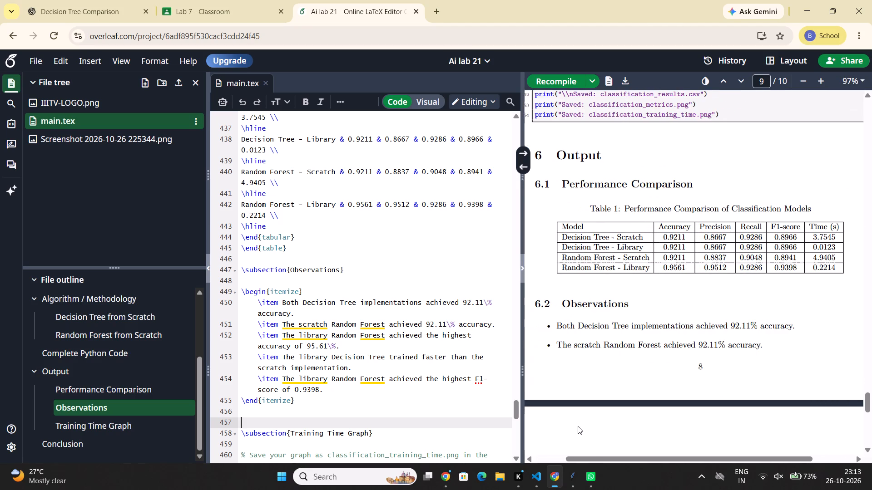
scroll(578, 426, "down", 2)
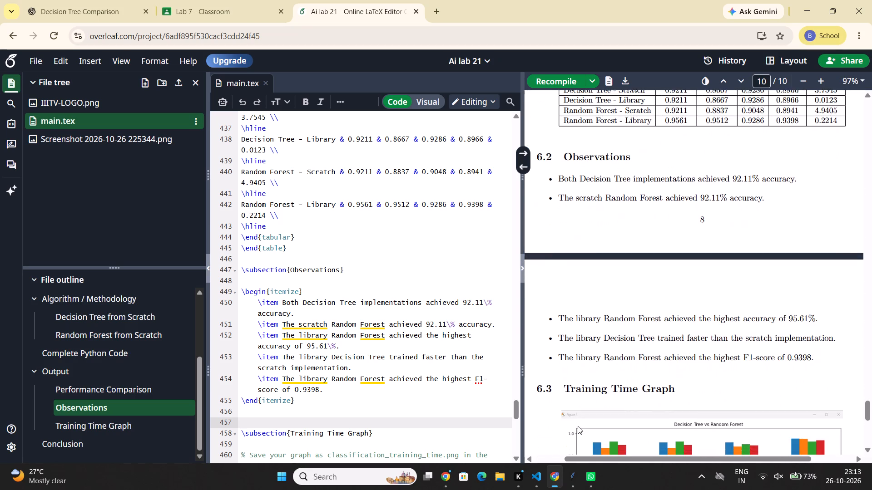
scroll(578, 426, "up", 1)
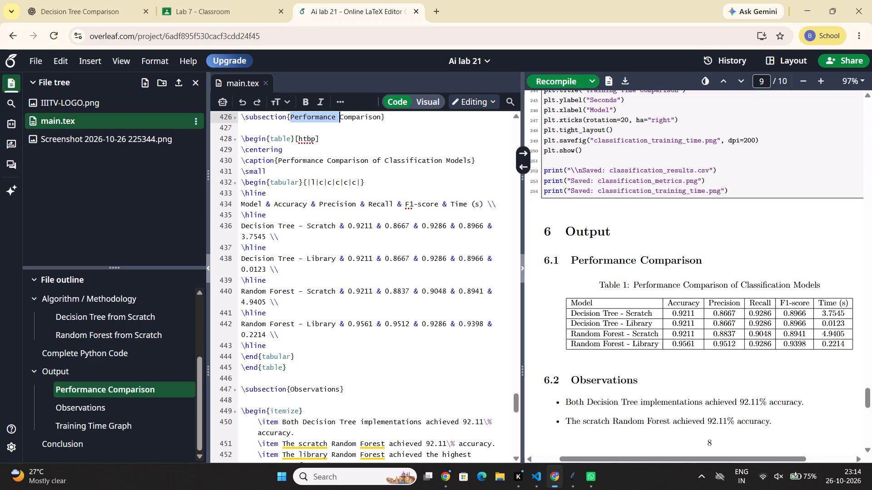
left_click_drag(290, 370, 243, 169)
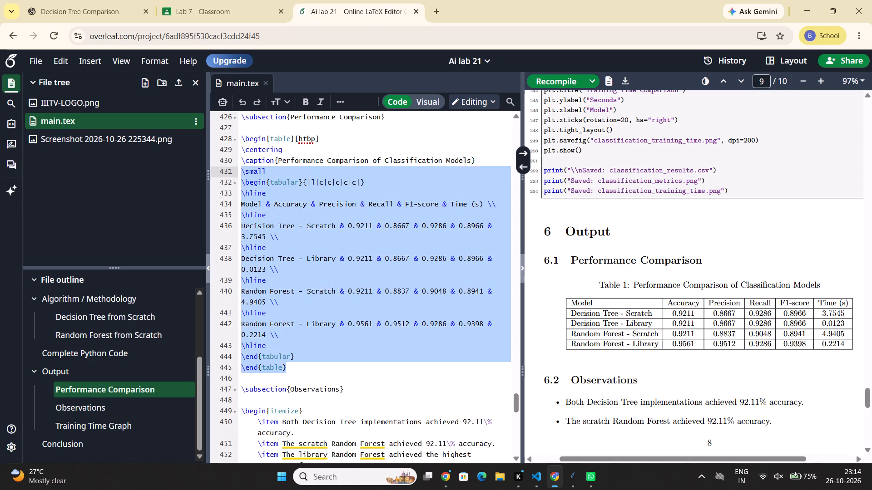
left_click_drag(243, 169, 240, 158)
key("BackSpace")
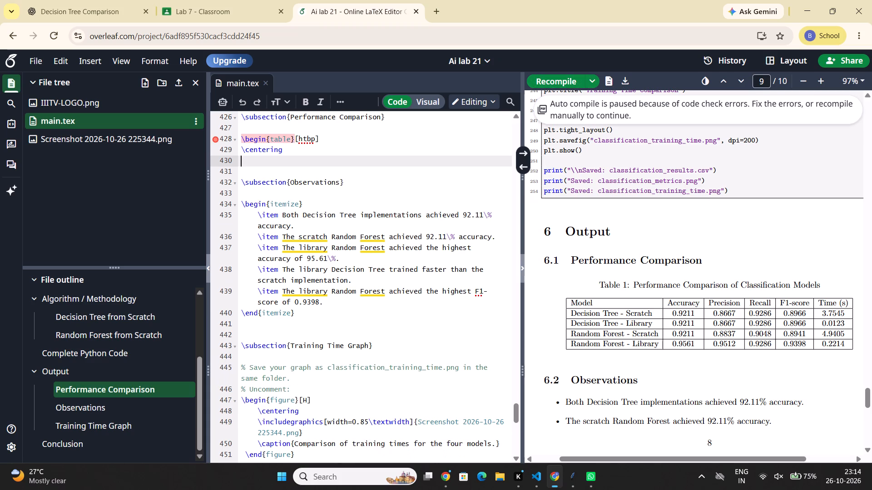
key("ctrl+v")
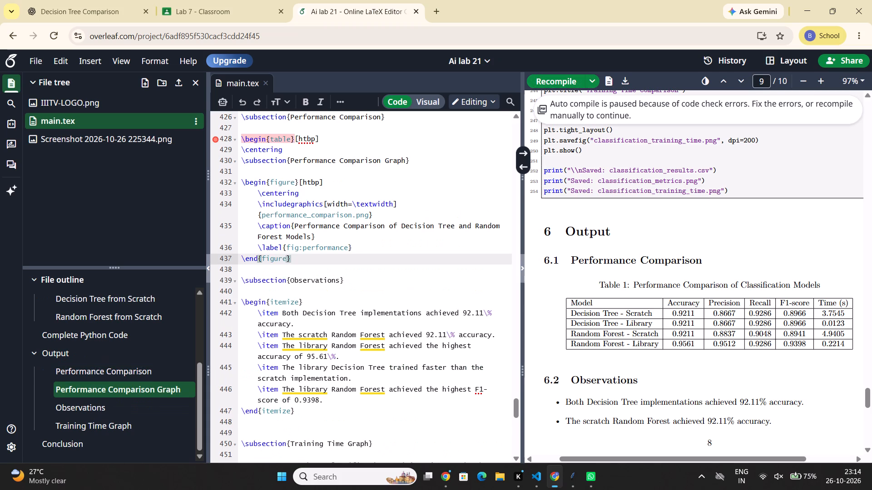
Replace the table environment name under Performance Comparison with figure, inserting the autocompleted figure template.
left_click(292, 142)
key("BackSpace")
key("BackSpace")
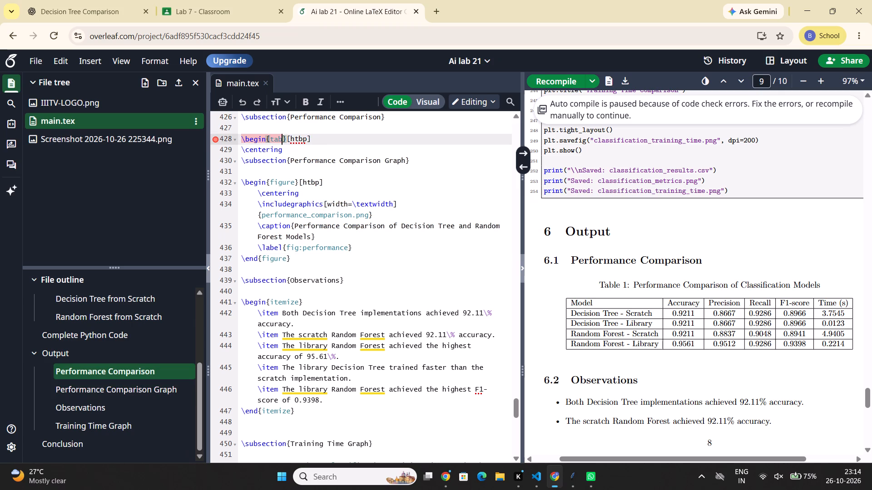
key("BackSpace")
key("BackSpace")
key("BackSpace")
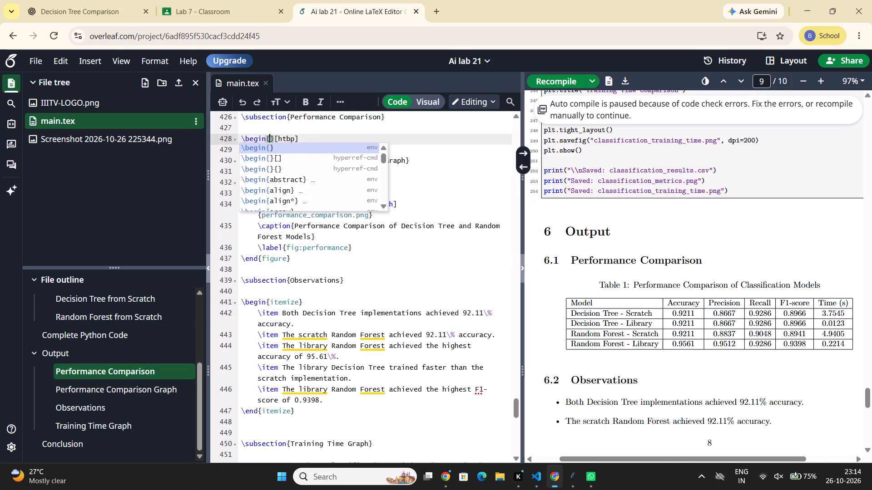
type("FI")
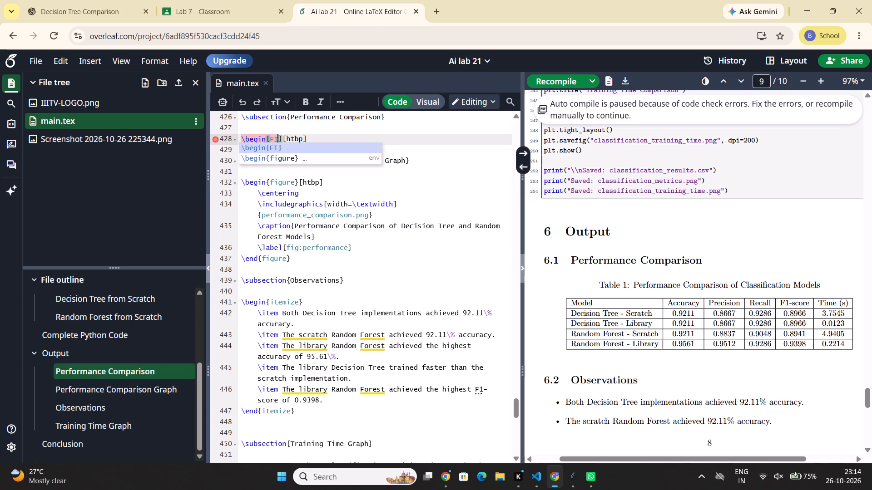
left_click(296, 162)
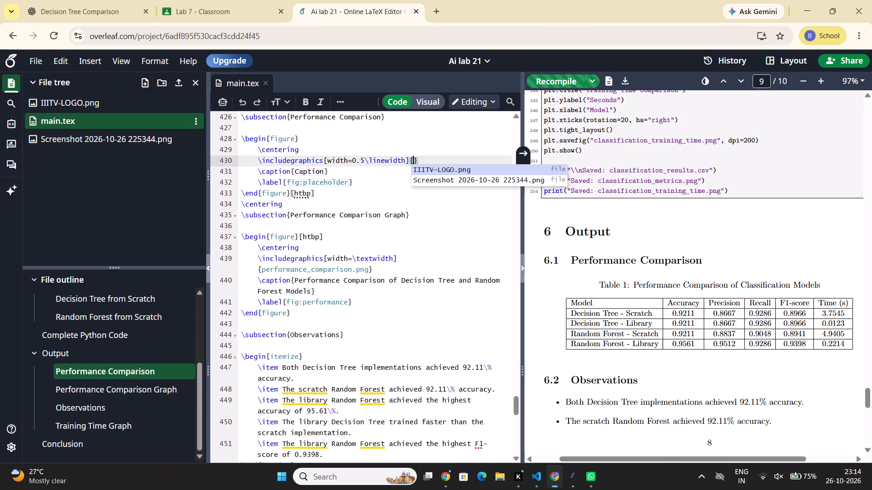
left_click(371, 176)
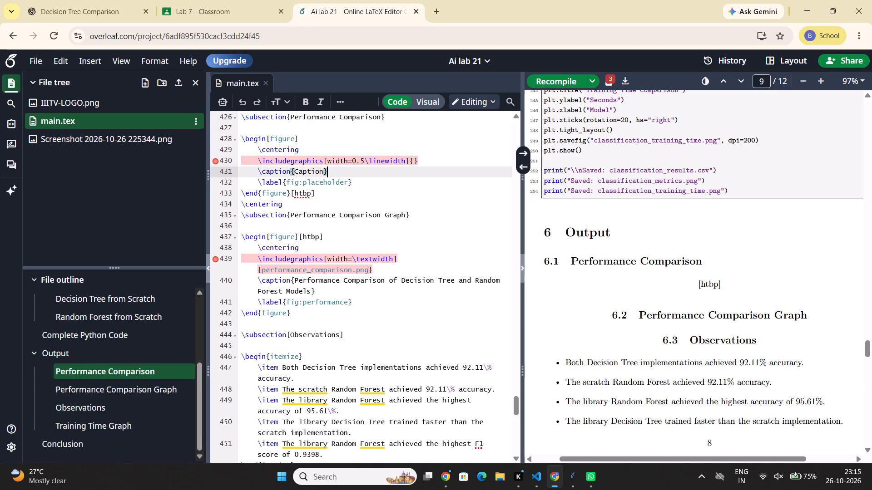
Delete the pasted performance_comparison.png figure block and clear the Performance Comparison Graph subsection's title text.
left_click_drag(307, 320, 239, 233)
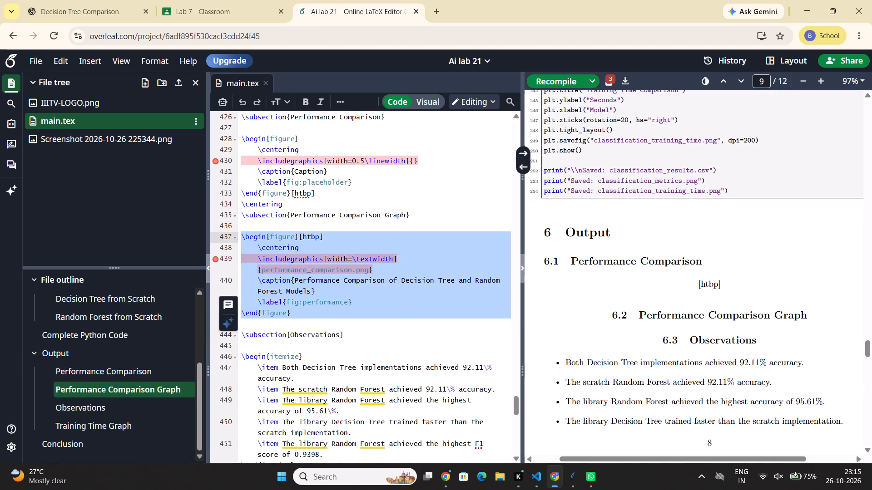
key("BackSpace")
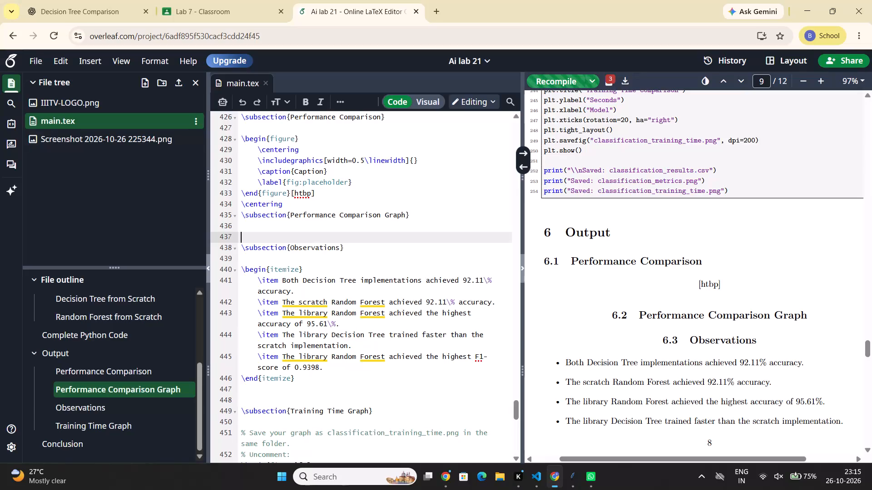
scroll(239, 233, "up", 1)
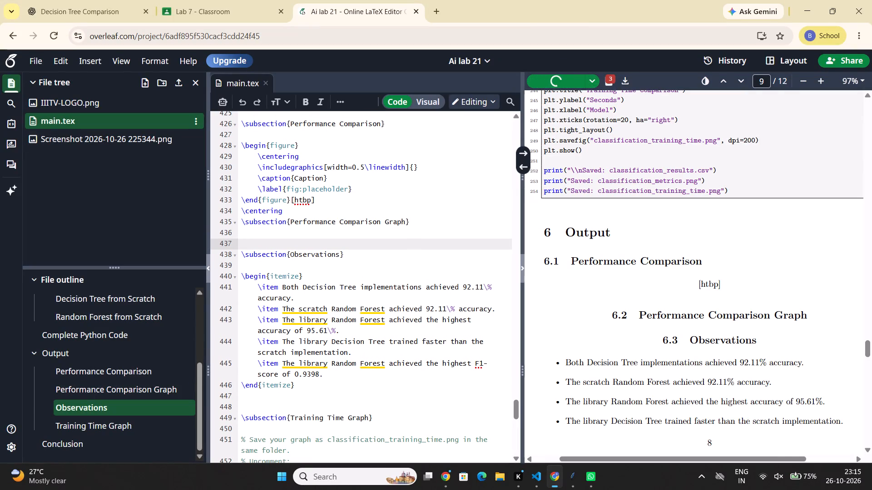
left_click_drag(404, 221, 290, 219)
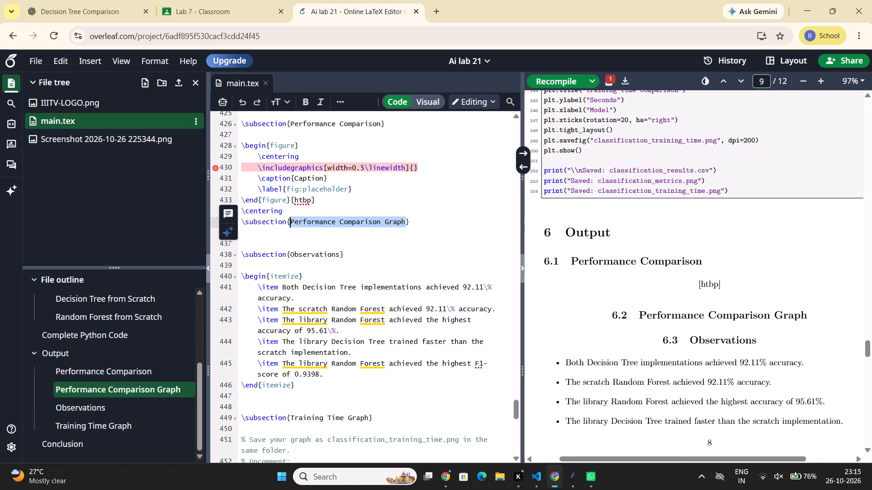
key("BackSpace")
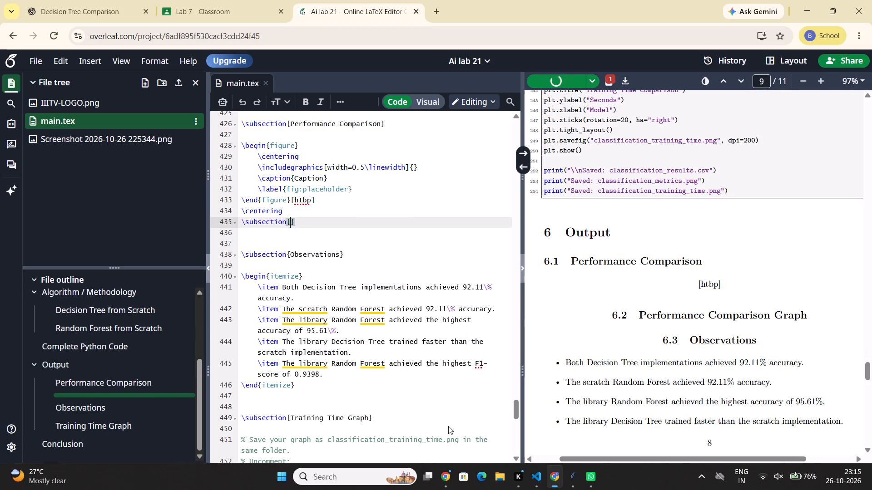
Switch to Visual Studio Code and capture a screenshot of the RESULT COMPARISON table in the terminal output.
left_click(534, 473)
key("Print")
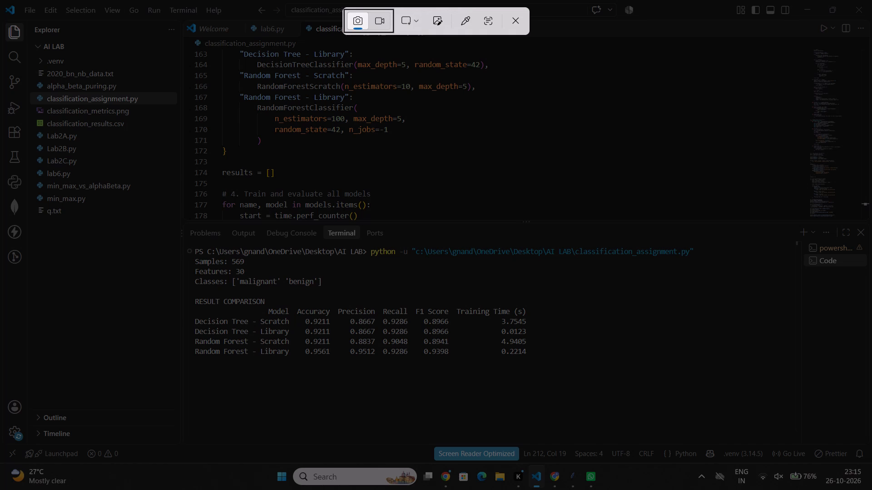
left_click_drag(191, 292, 584, 387)
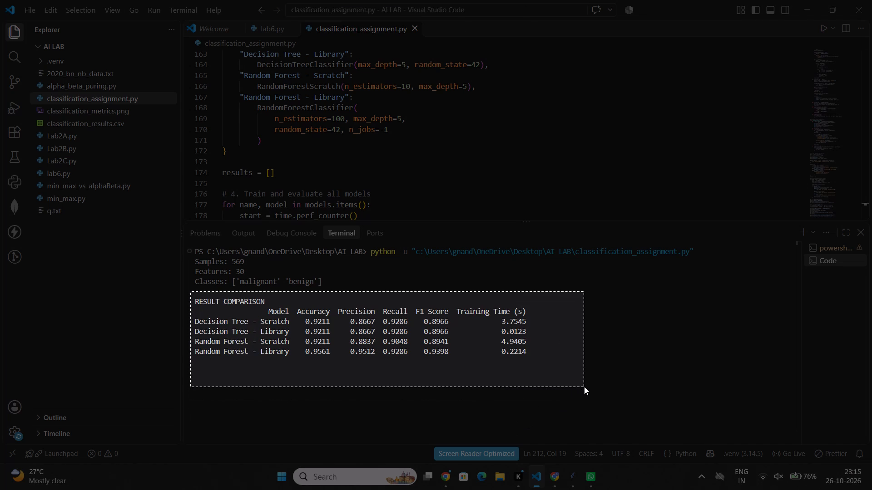
left_click_drag(584, 387, 558, 374)
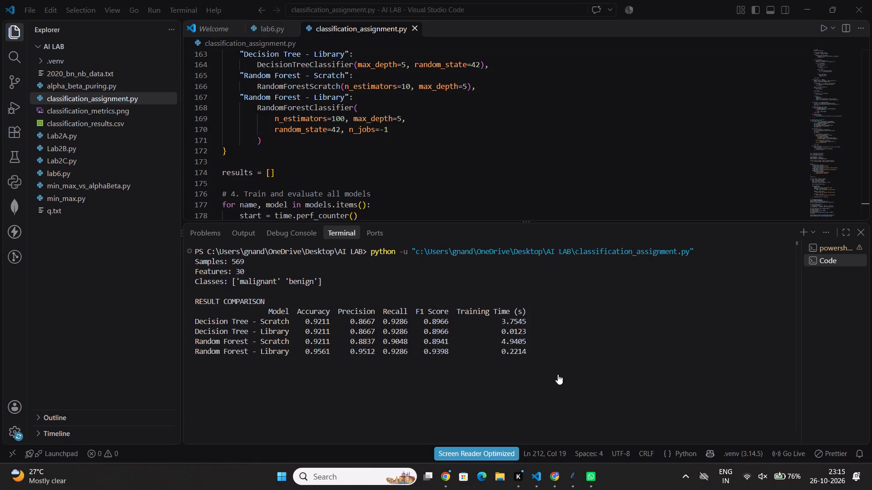
left_click(555, 473)
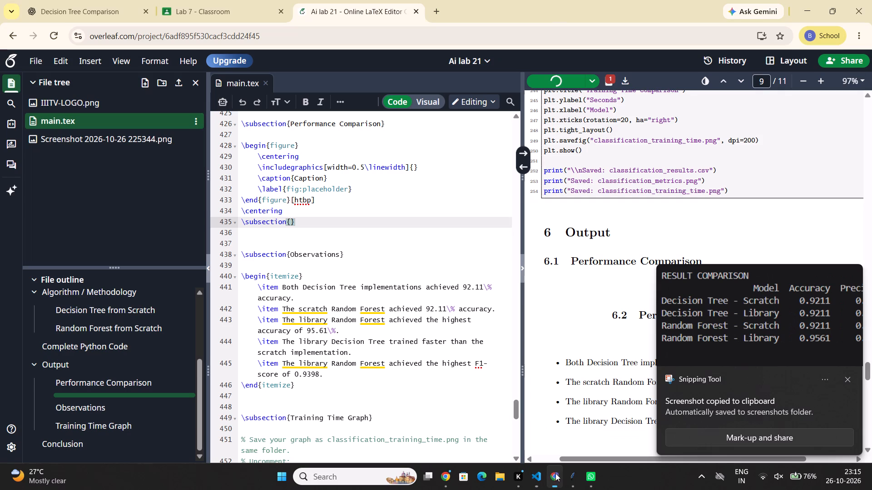
left_click(183, 84)
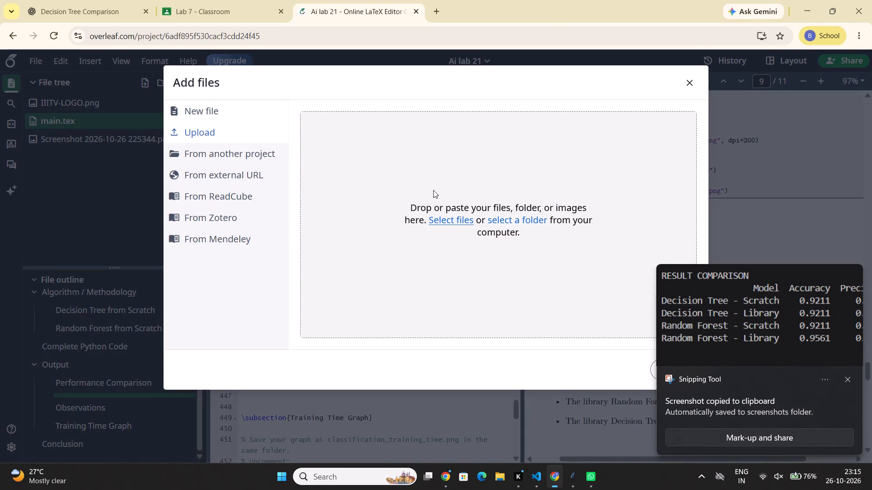
left_click(451, 221)
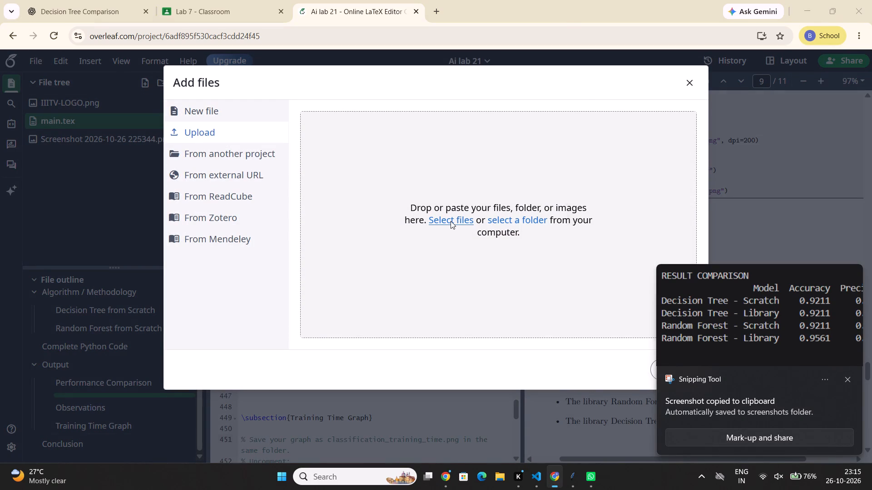
left_click(328, 199)
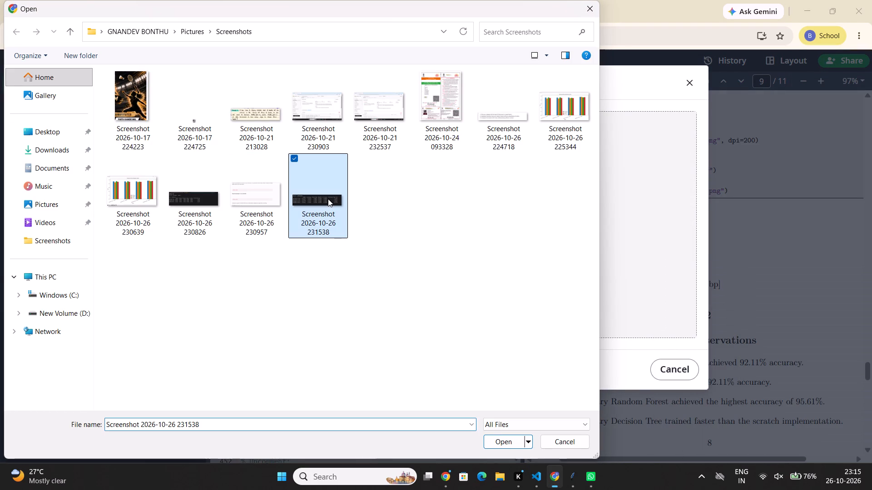
left_click(500, 441)
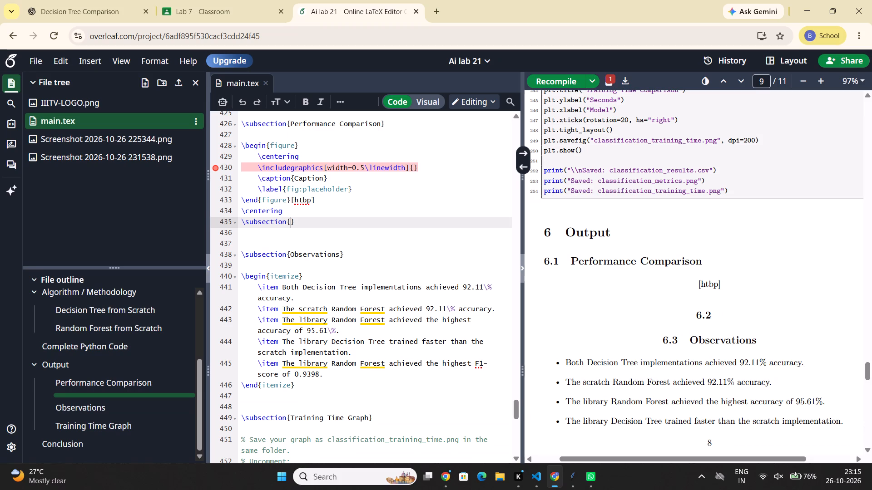
Set Screenshot 2026-10-26 231538.png as the image in the Performance Comparison figure's \includegraphics, recompile, and check the Output pages.
left_click(346, 185)
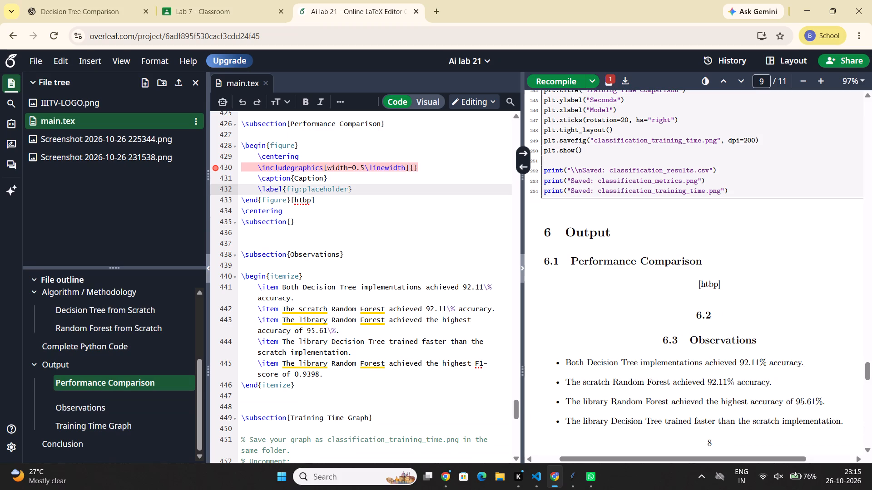
left_click(348, 186)
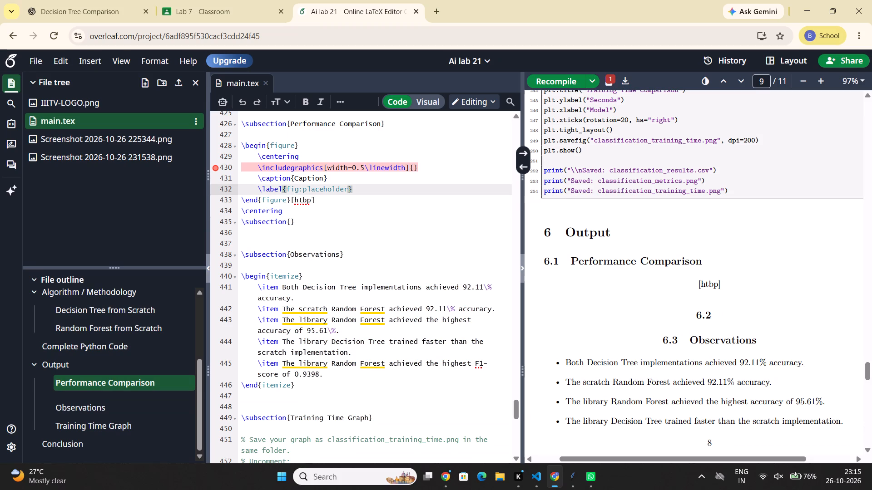
left_click(414, 169)
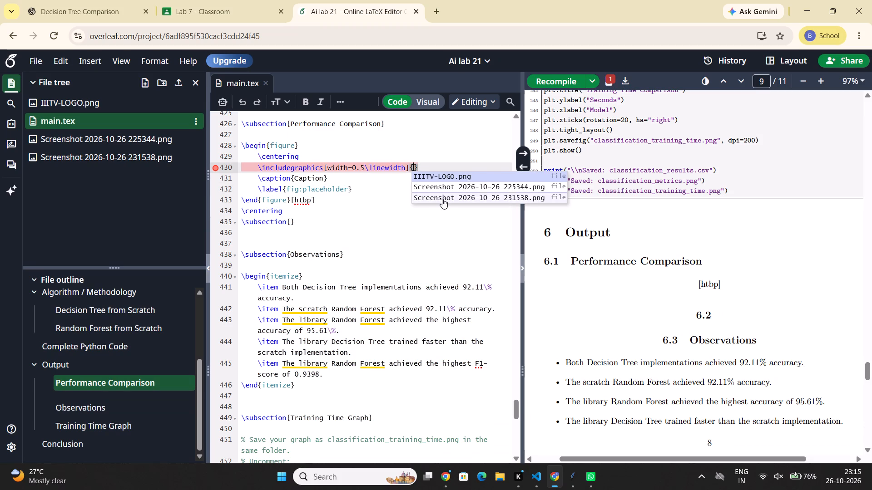
left_click(442, 199)
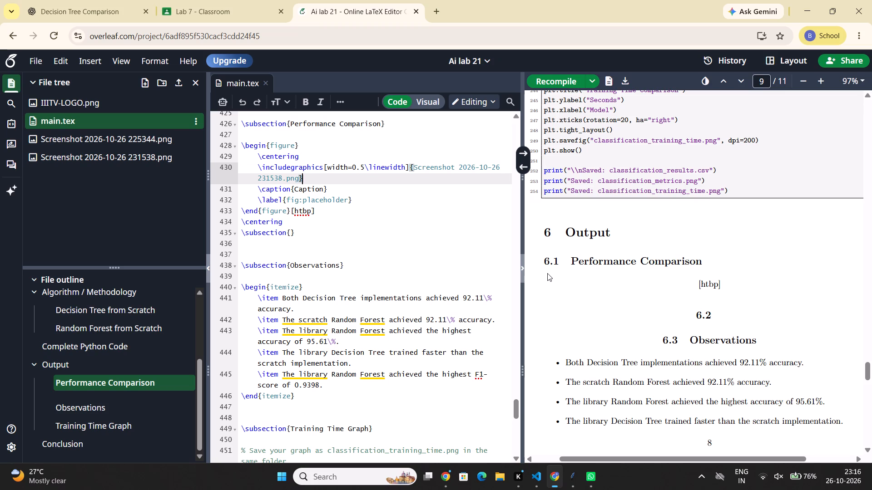
left_click(555, 74)
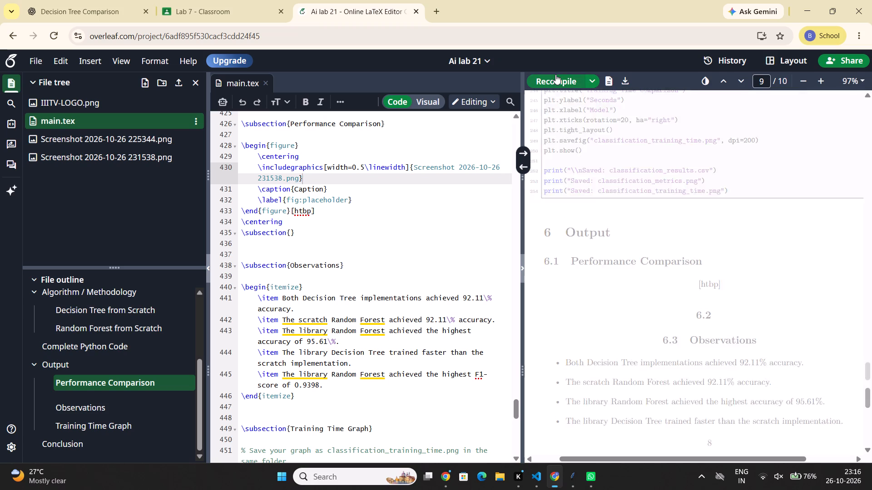
scroll(694, 277, "down", 2)
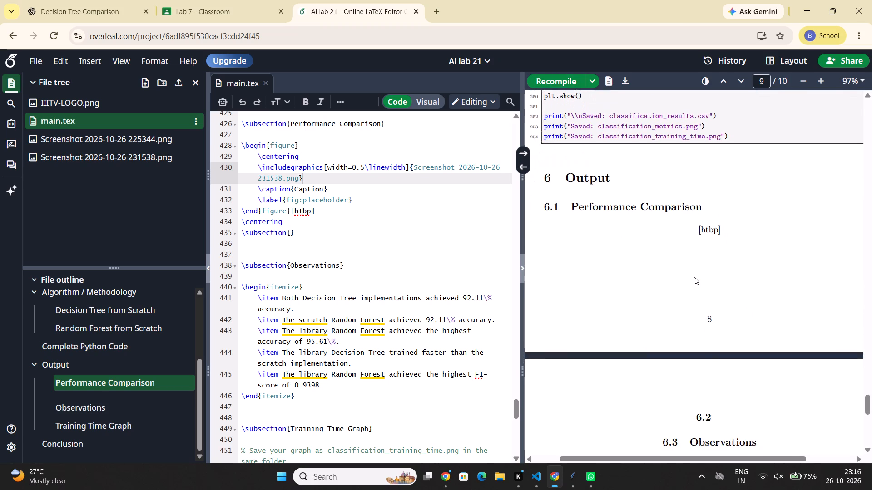
scroll(694, 277, "down", 2)
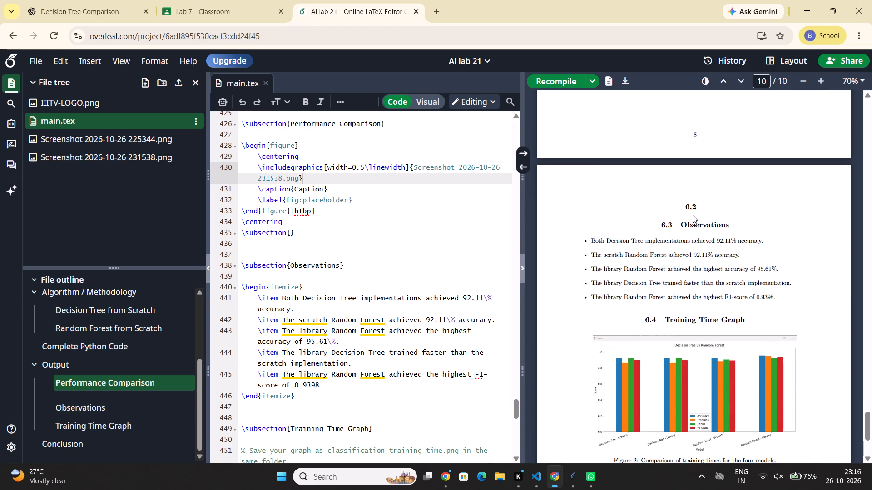
Locate the empty 6.2 heading's source and delete the \subsection{} line above Observations.
scroll(421, 237, "up", 1)
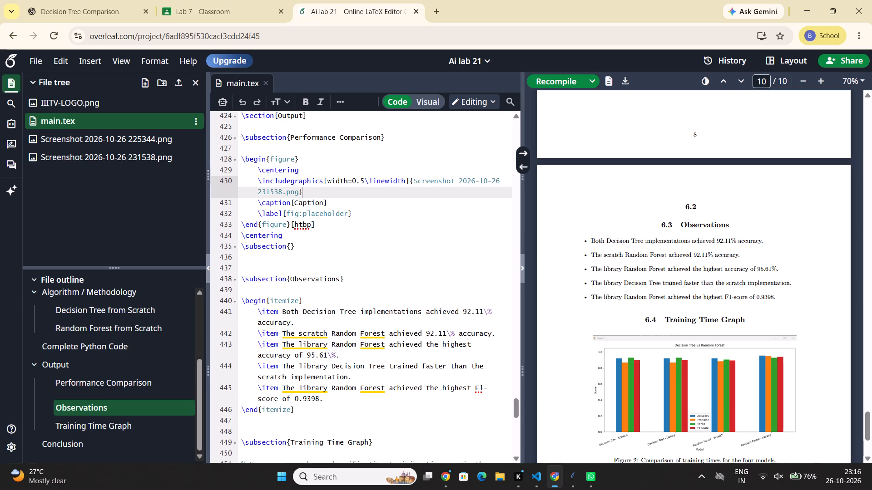
scroll(421, 237, "up", 1)
double_click(689, 202)
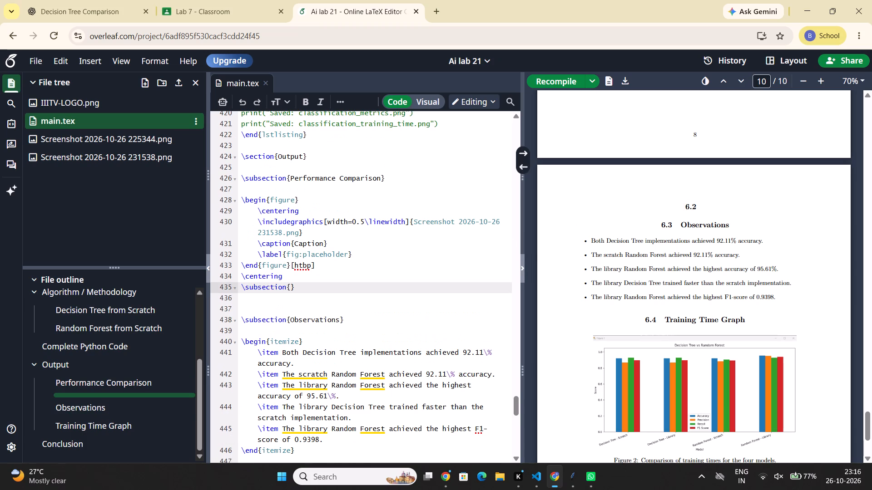
left_click_drag(304, 284, 240, 289)
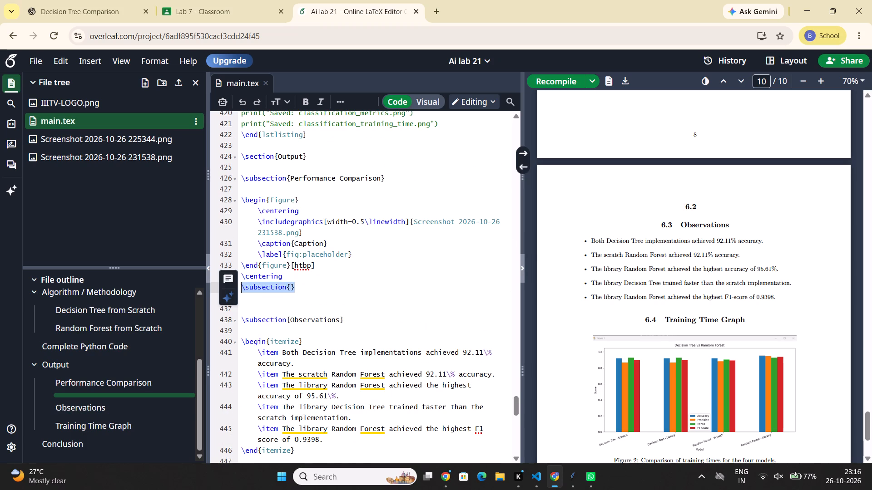
key("BackSpace")
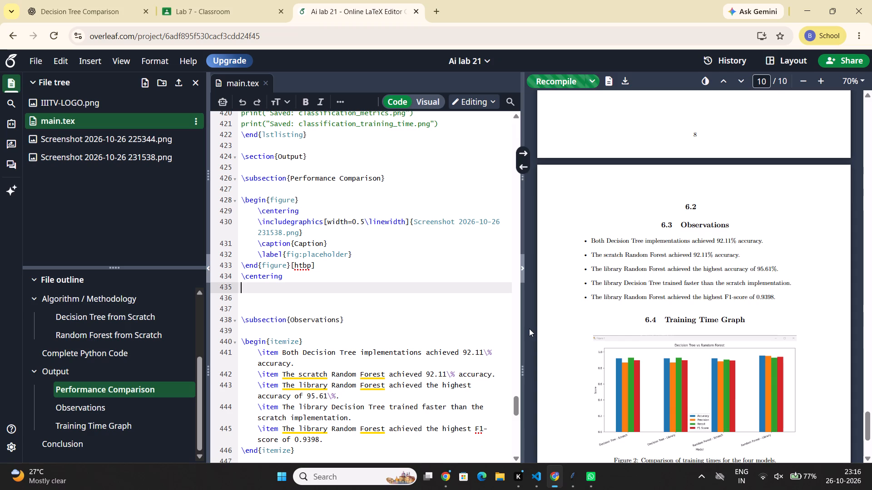
Delete the stray htbp text inside the brackets after the Performance Comparison figure's \end{figure}, recompile, and check the page.
scroll(591, 286, "up", 2)
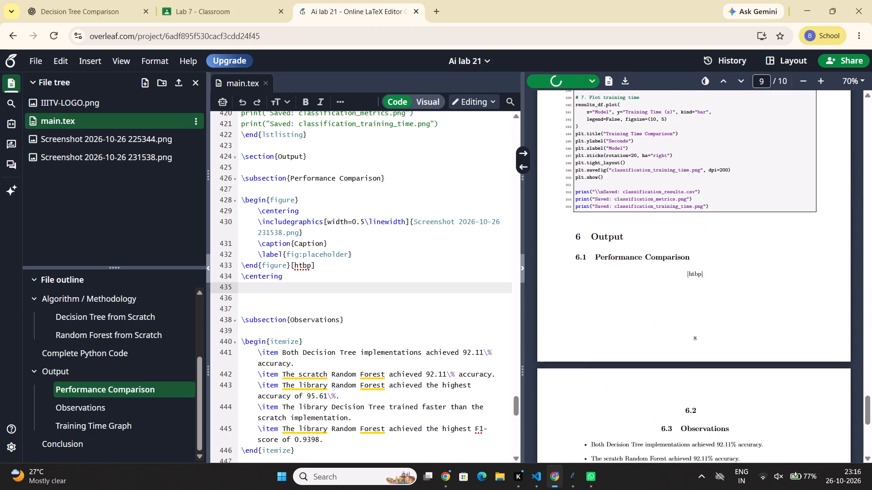
double_click(693, 271)
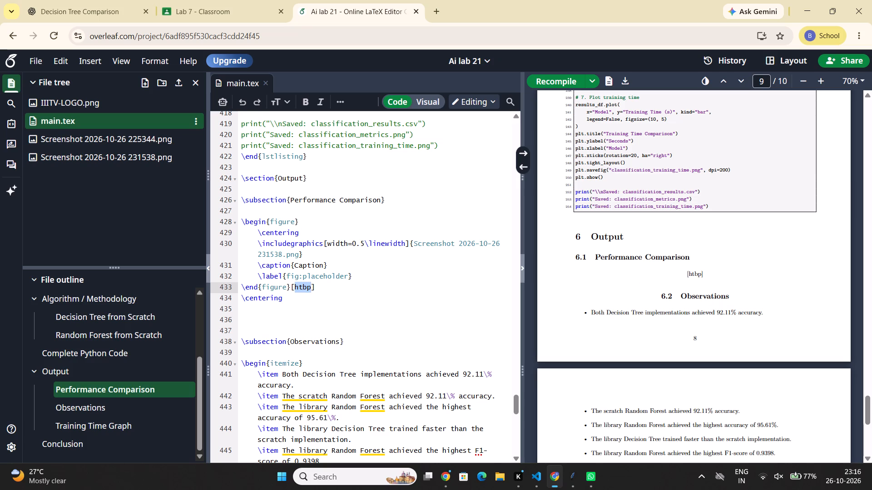
key("BackSpace")
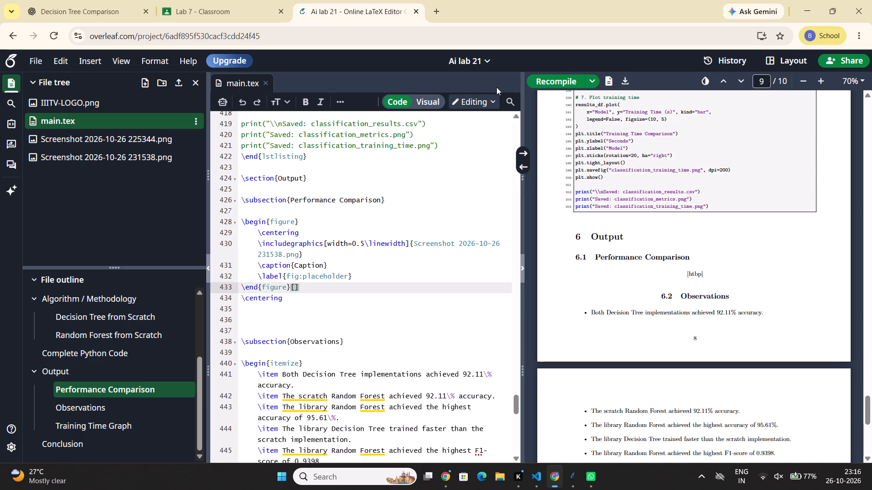
left_click(560, 82)
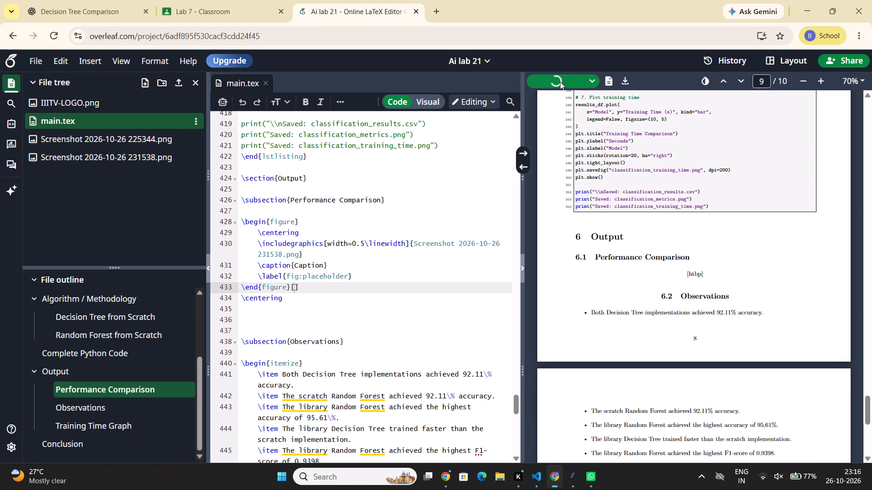
scroll(660, 188, "down", 1)
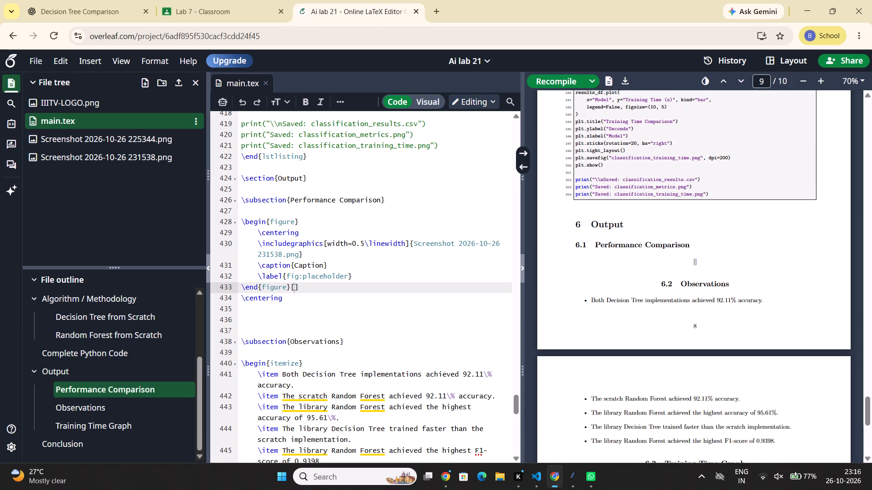
scroll(660, 188, "down", 1)
Delete the empty square brackets after the Performance Comparison figure's \end{figure} and check the compiled Output page.
left_click_drag(299, 289, 291, 289)
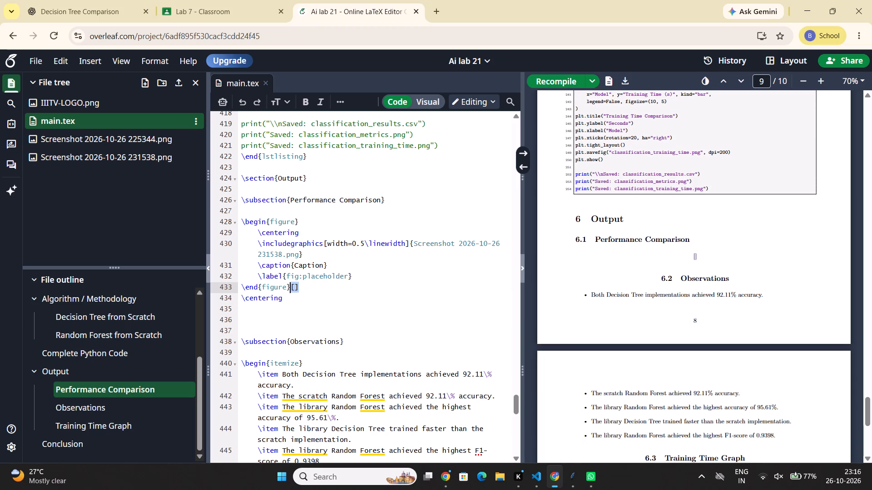
left_click_drag(291, 289, 290, 289)
key("BackSpace")
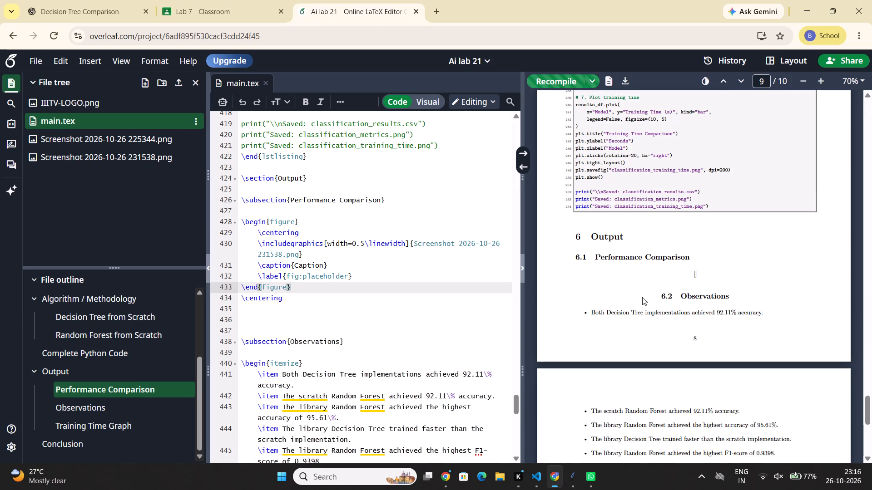
scroll(642, 297, "up", 4)
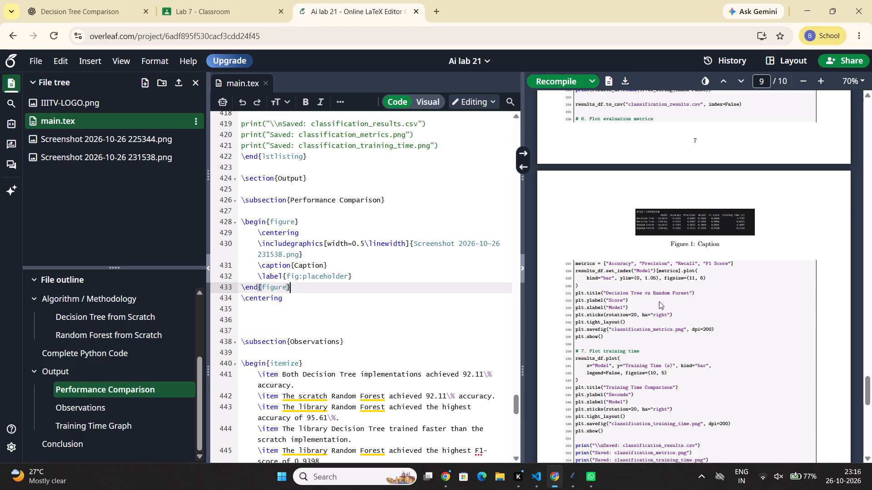
scroll(659, 301, "up", 1)
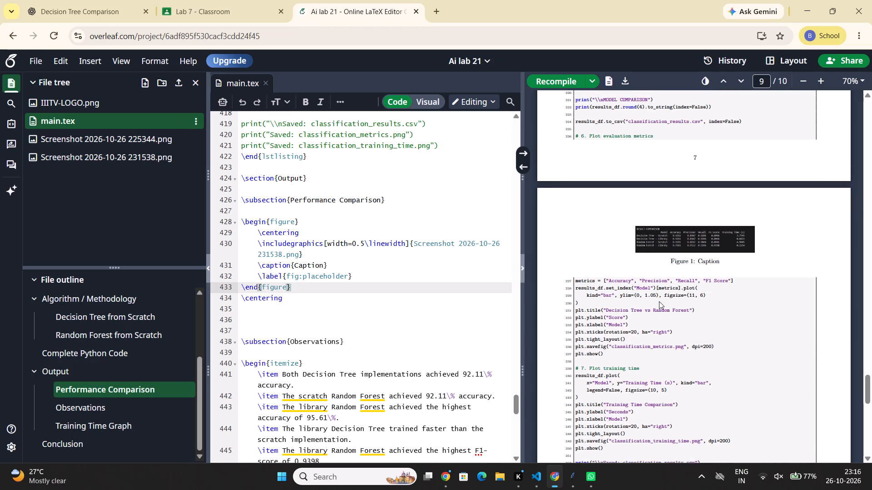
scroll(659, 301, "up", 2)
scroll(659, 301, "down", 2)
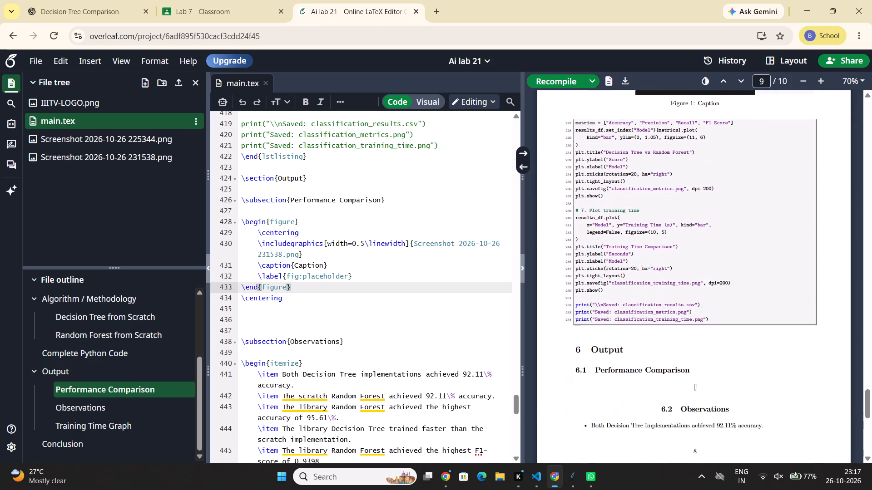
scroll(659, 301, "down", 1)
scroll(659, 301, "up", 2)
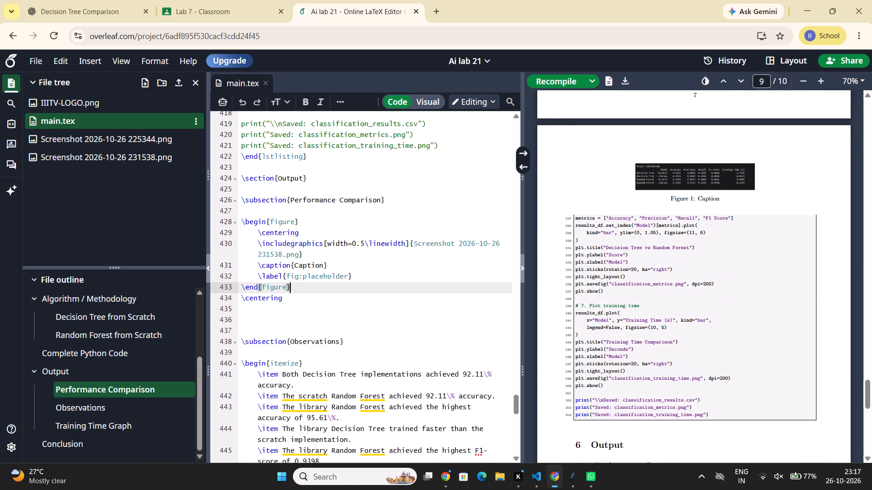
left_click_drag(314, 300, 239, 219)
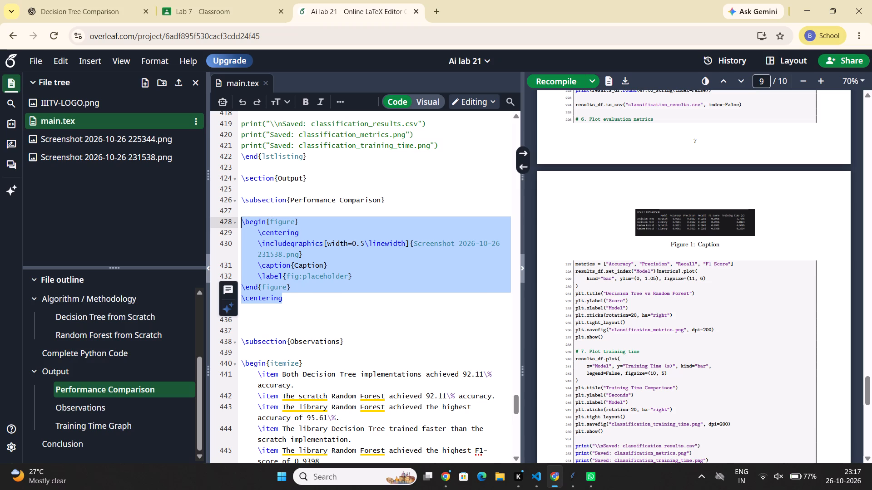
key("ctrl+z")
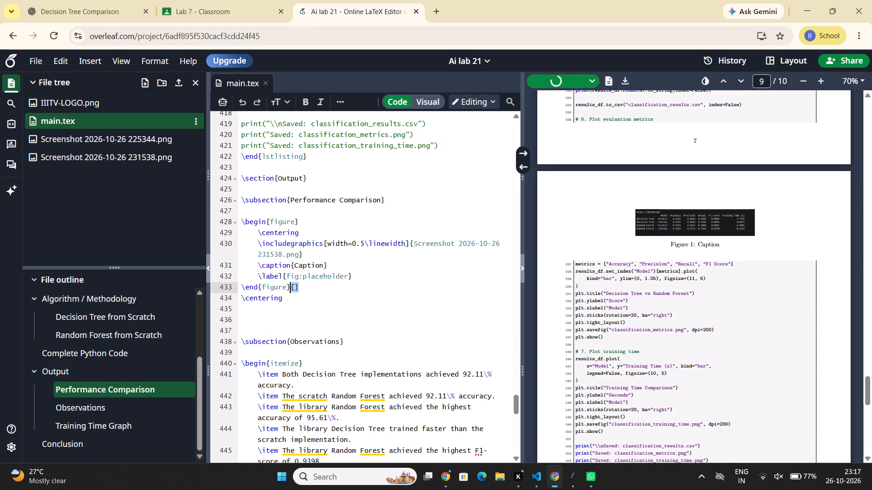
key("BackSpace")
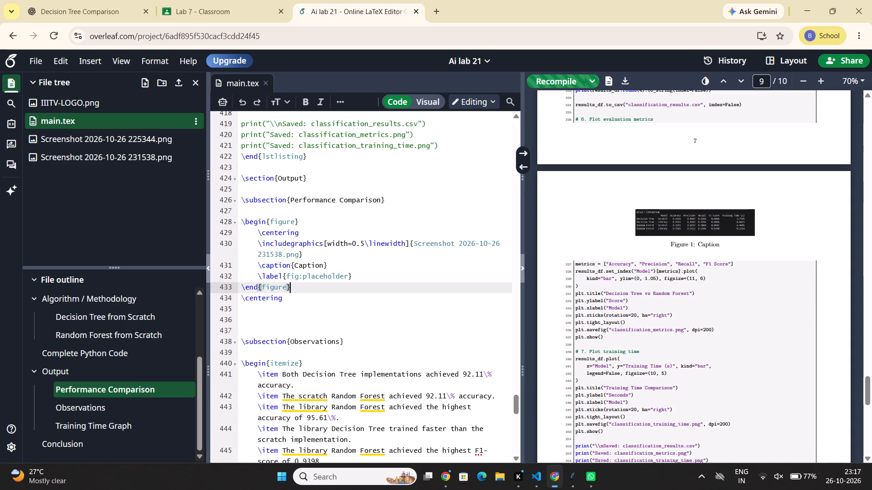
Delete the stray \centering line below the Performance Comparison figure's \end{figure}.
left_click(291, 298)
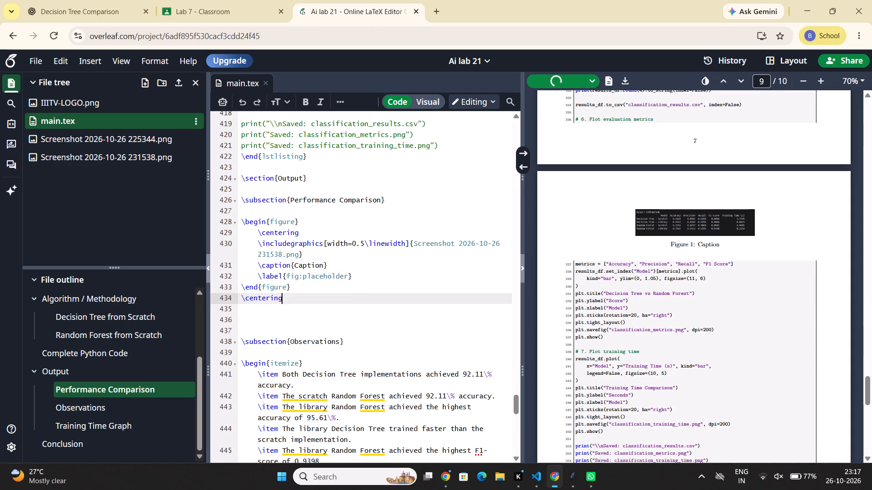
left_click_drag(291, 298, 233, 297)
key("BackSpace")
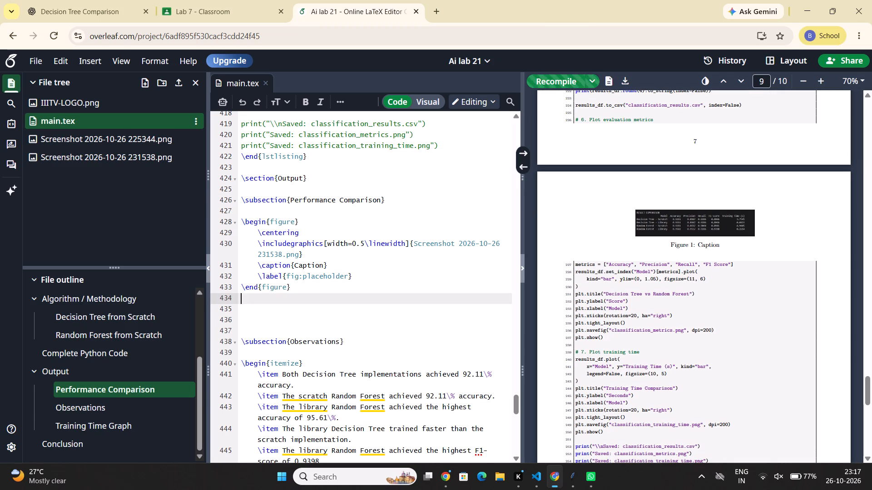
left_click(233, 297)
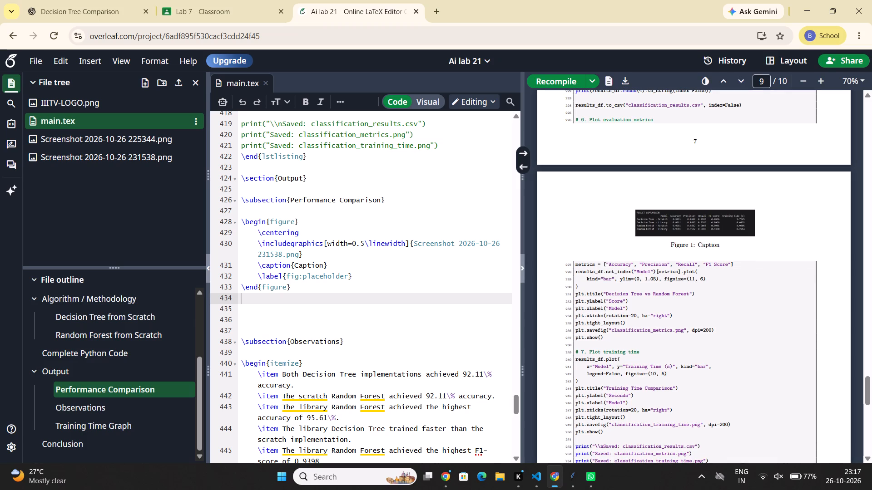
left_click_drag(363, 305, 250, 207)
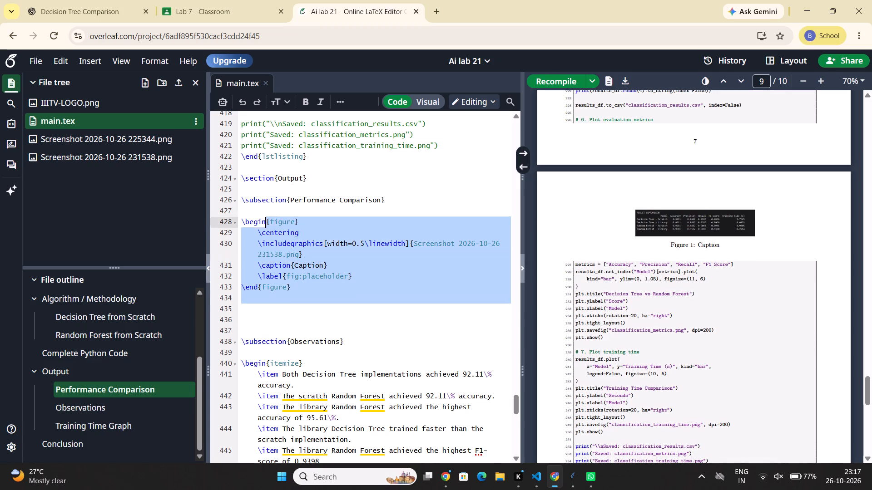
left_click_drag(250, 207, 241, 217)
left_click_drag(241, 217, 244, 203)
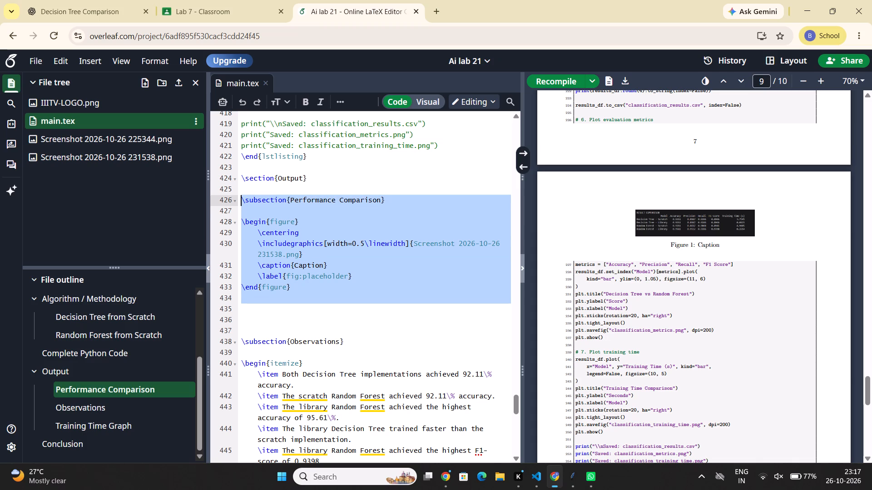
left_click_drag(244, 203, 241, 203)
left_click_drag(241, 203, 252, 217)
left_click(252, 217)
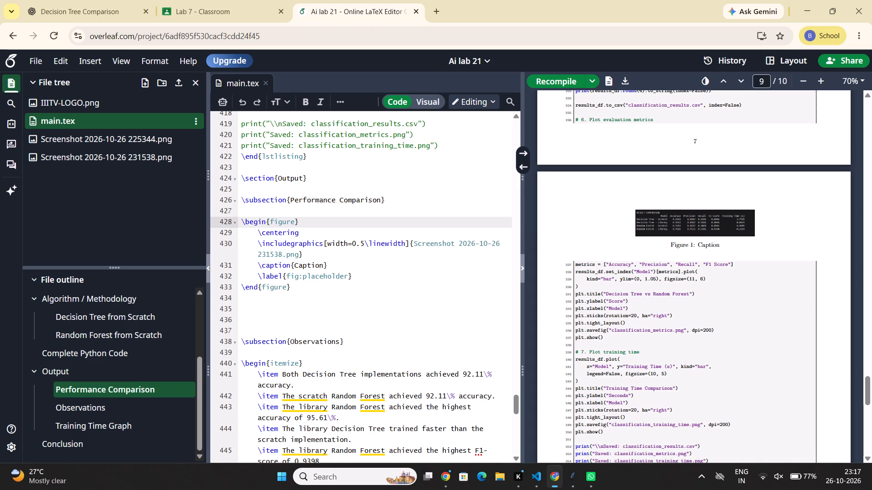
Delete the \subsection{Performance Comparison} line under the Output section and check the compiled page.
left_click_drag(392, 203, 237, 205)
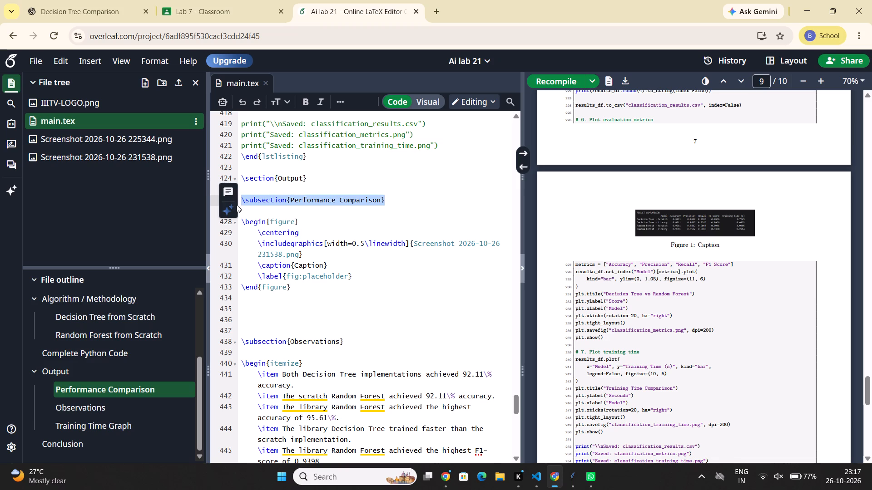
key("BackSpace")
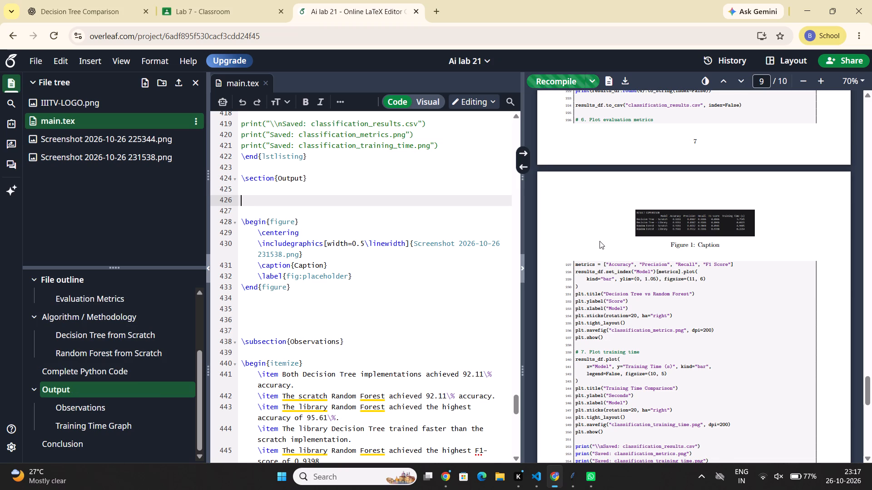
scroll(599, 241, "down", 2)
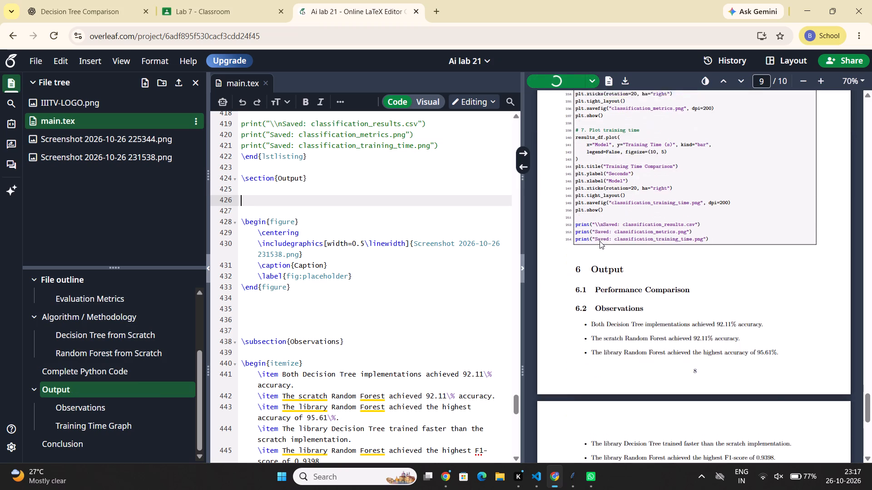
scroll(599, 241, "down", 1)
scroll(599, 241, "up", 2)
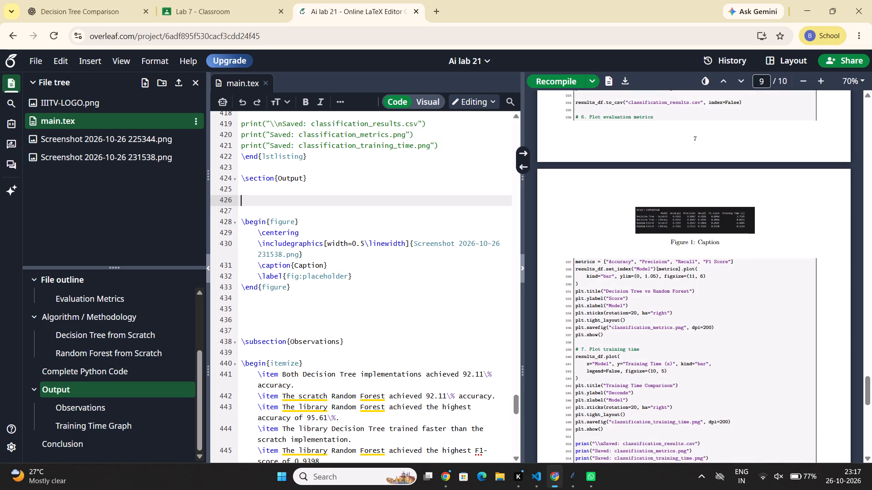
Move the \section{Output} heading and its screenshot figure from above Observations to below the Training Time Graph figure, before the Conclusion.
left_click_drag(317, 297, 227, 174)
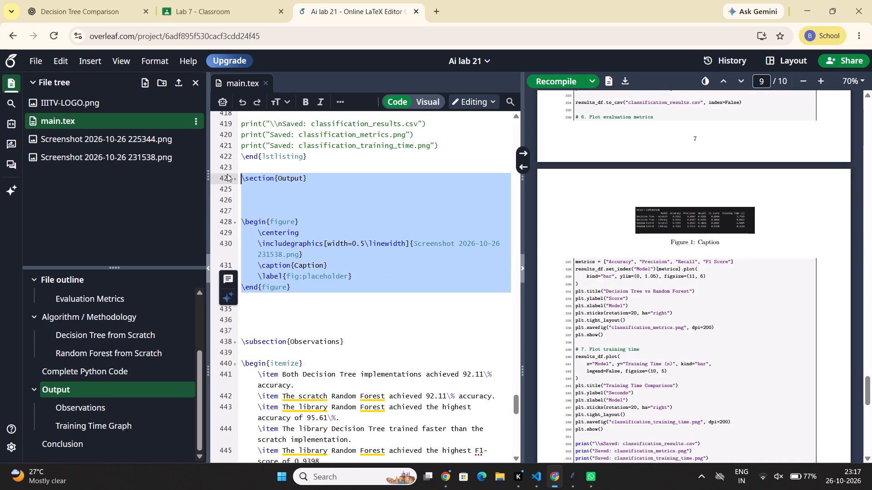
key("ctrl+x")
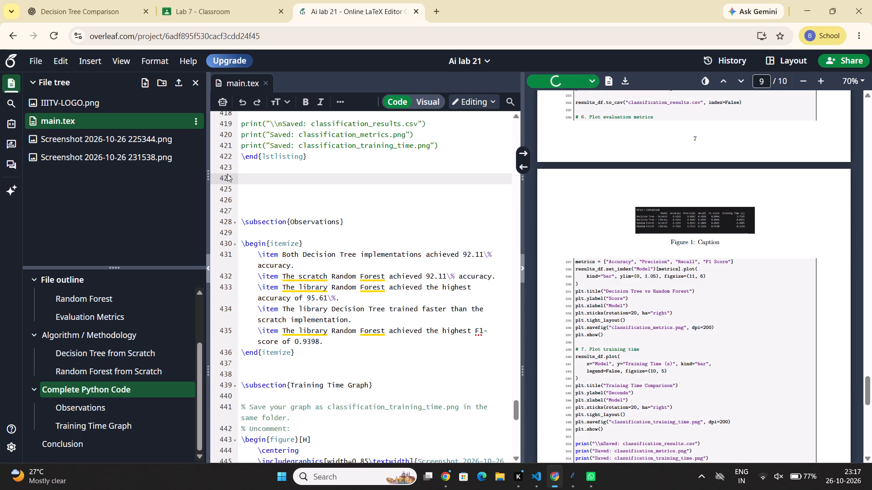
scroll(227, 174, "up", 2)
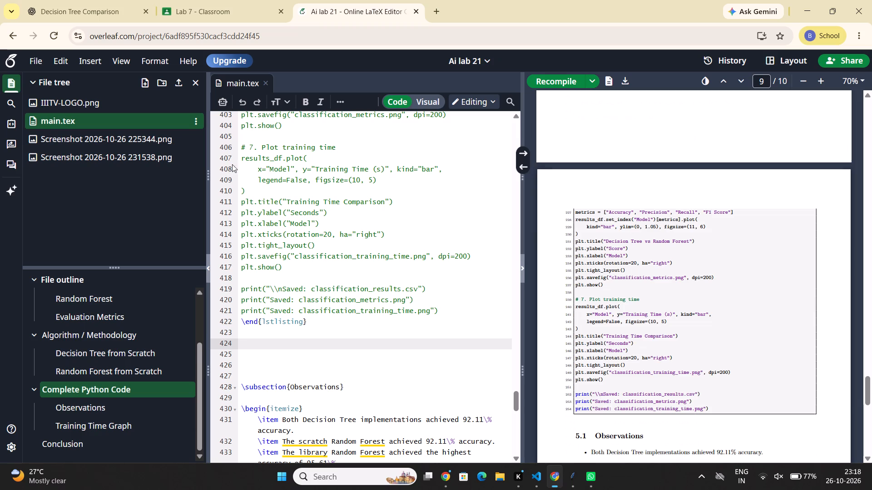
scroll(580, 306, "down", 2)
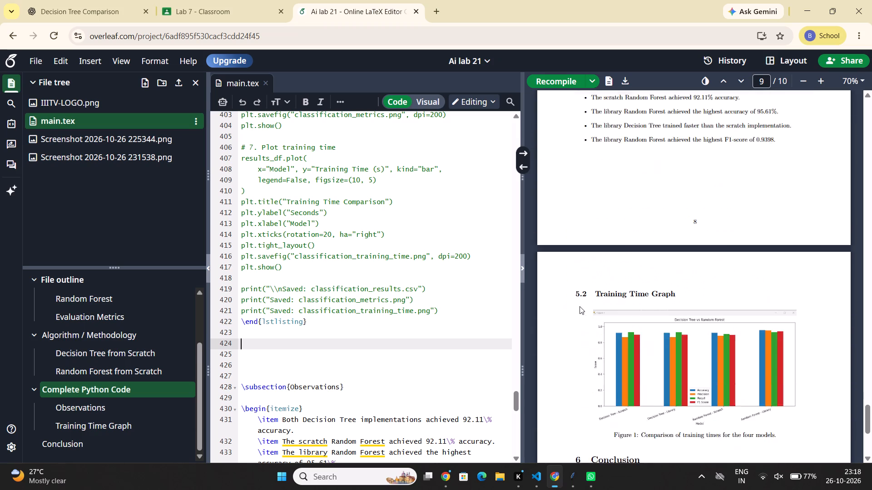
scroll(580, 306, "down", 1)
scroll(580, 306, "up", 1)
scroll(589, 285, "down", 1)
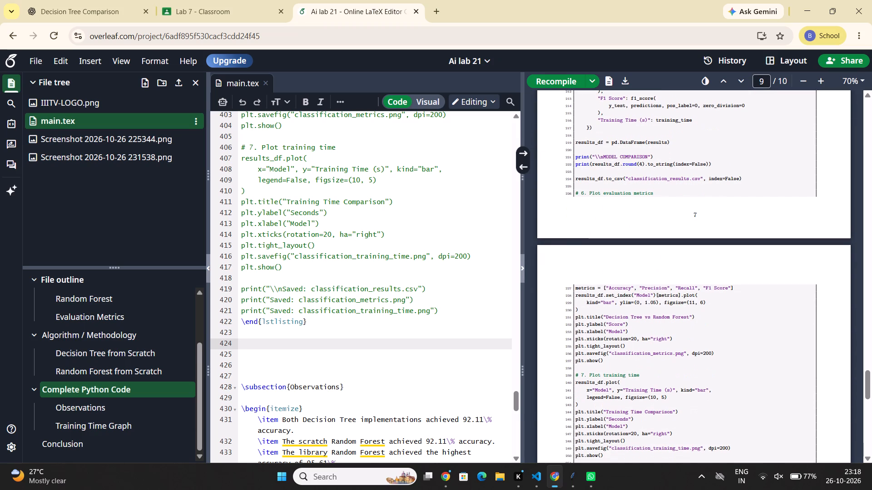
scroll(361, 349, "down", 2)
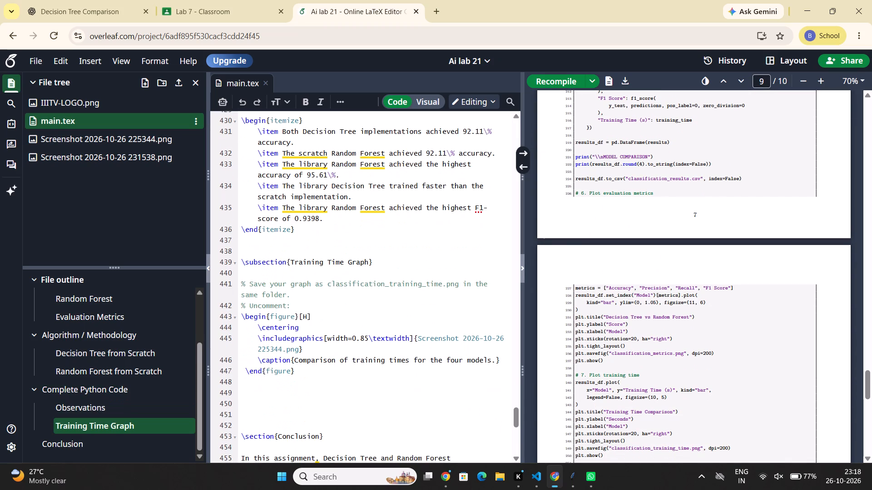
left_click(260, 249)
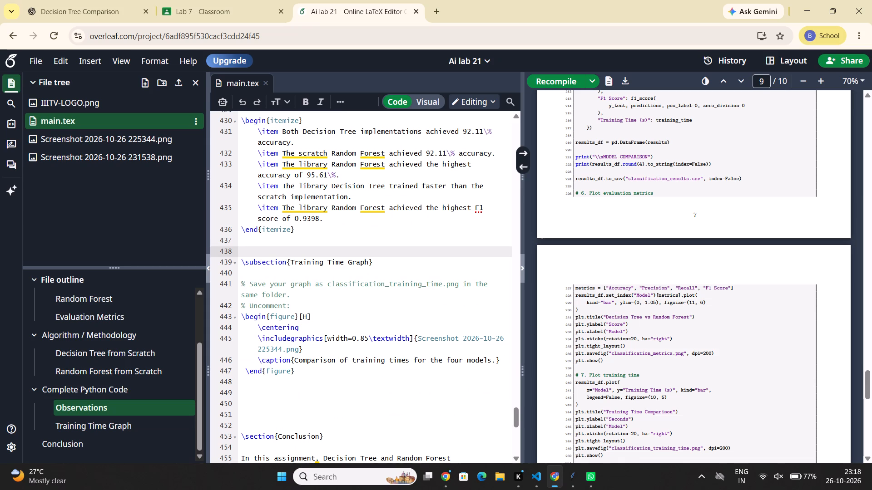
scroll(571, 353, "down", 3)
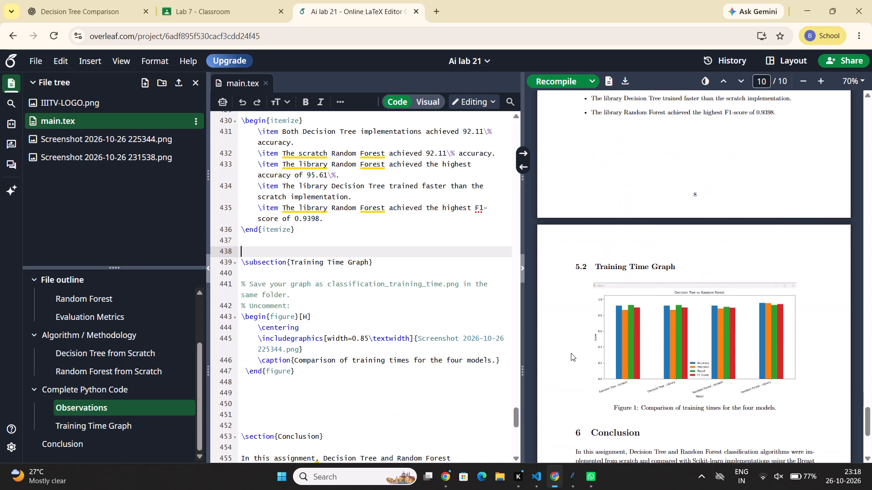
scroll(571, 353, "down", 2)
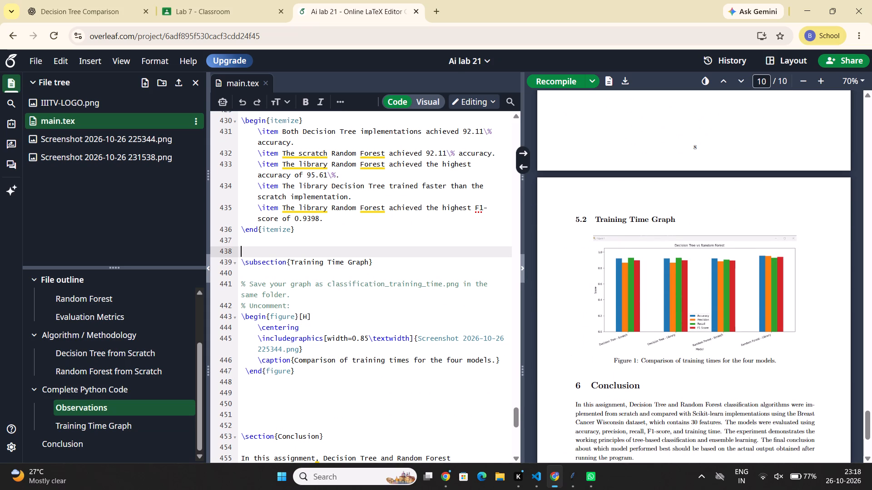
left_click(298, 392)
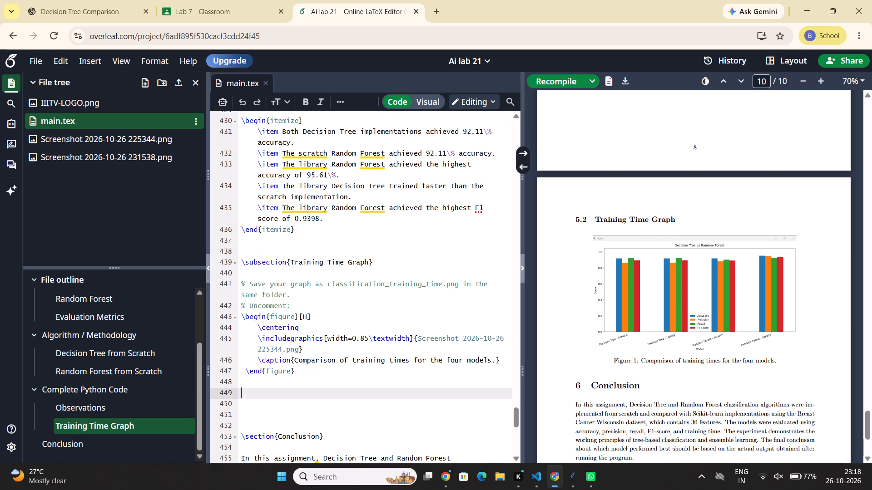
key("ctrl+v")
Check where the moved Output heading and screenshot figure land in the compiled pages, and locate the Output heading's source.
scroll(248, 396, "down", 1)
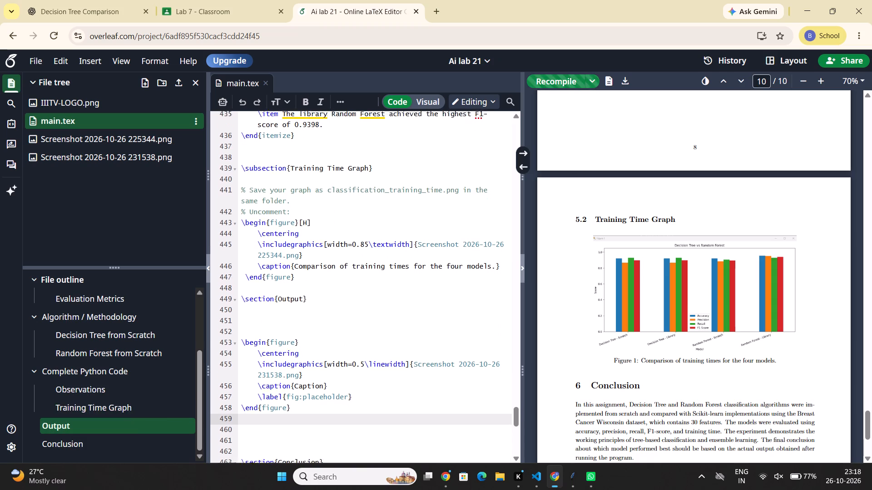
scroll(248, 396, "down", 1)
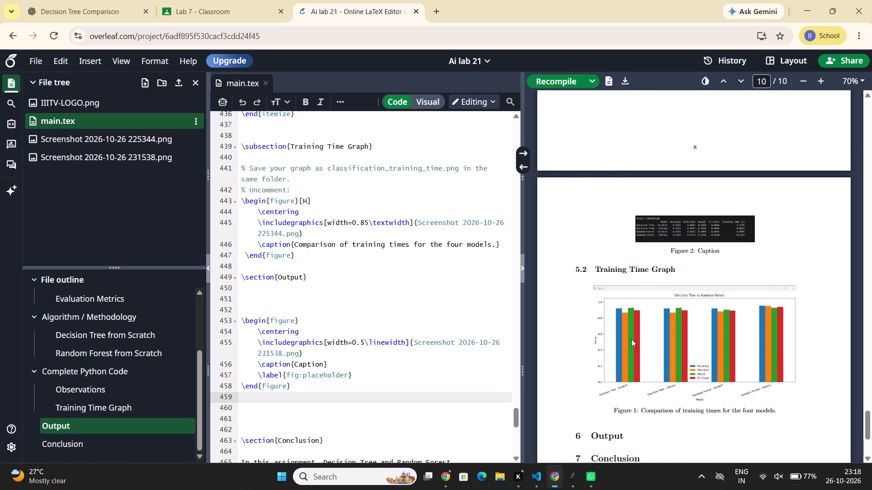
scroll(631, 339, "up", 2)
scroll(631, 339, "down", 1)
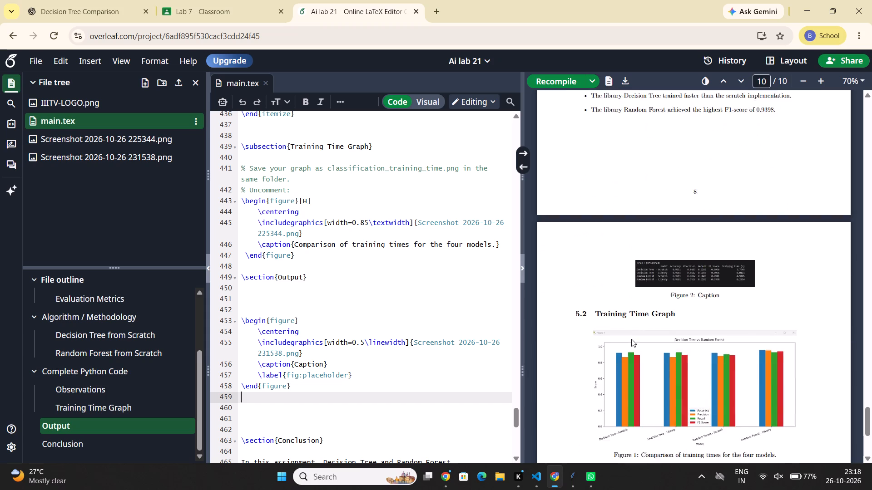
scroll(631, 339, "down", 2)
double_click(613, 324)
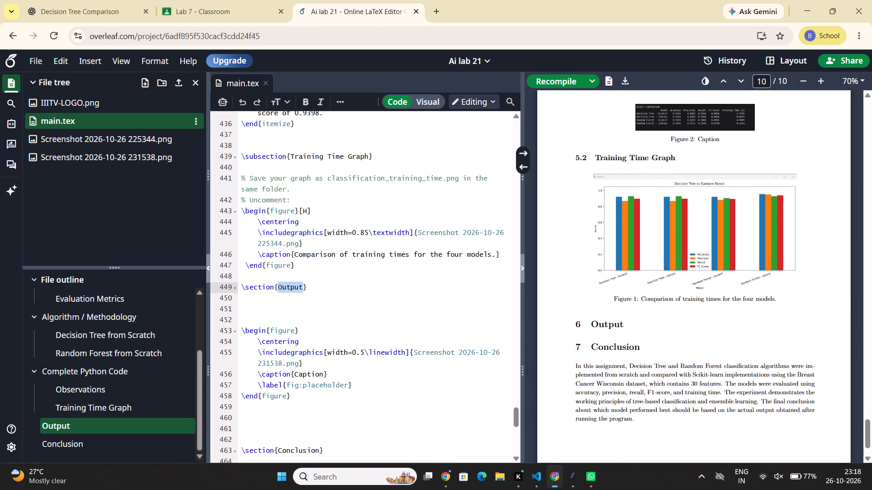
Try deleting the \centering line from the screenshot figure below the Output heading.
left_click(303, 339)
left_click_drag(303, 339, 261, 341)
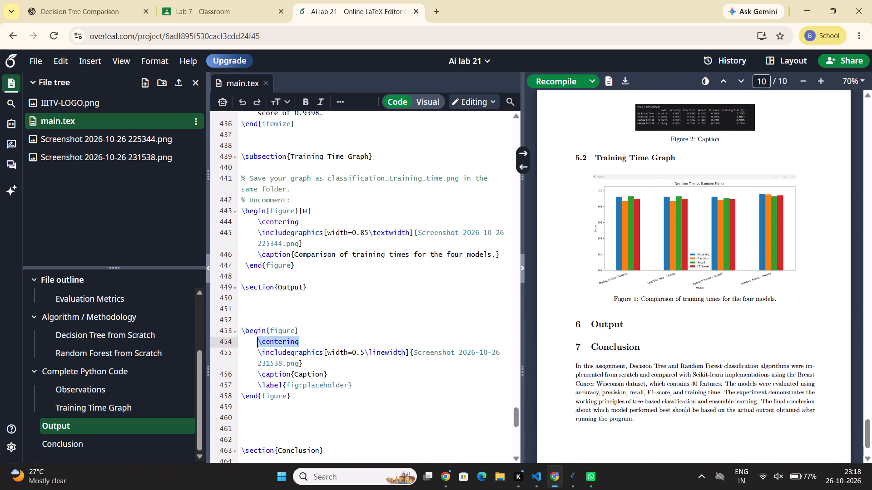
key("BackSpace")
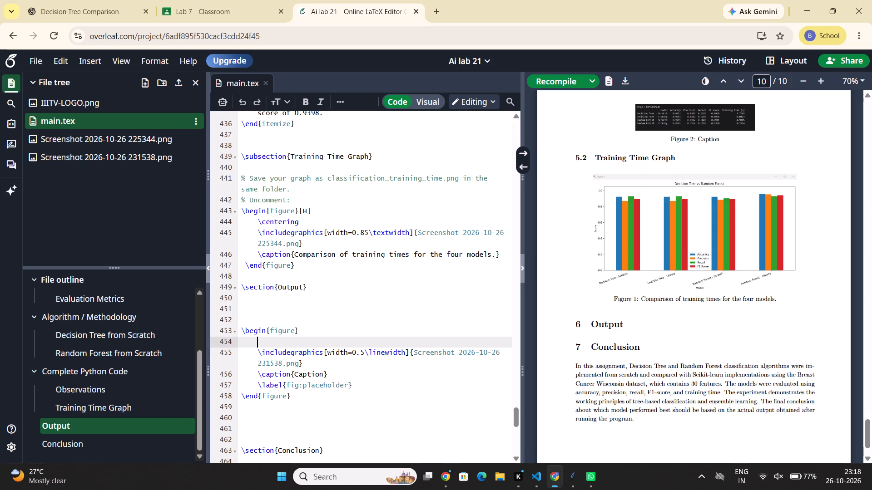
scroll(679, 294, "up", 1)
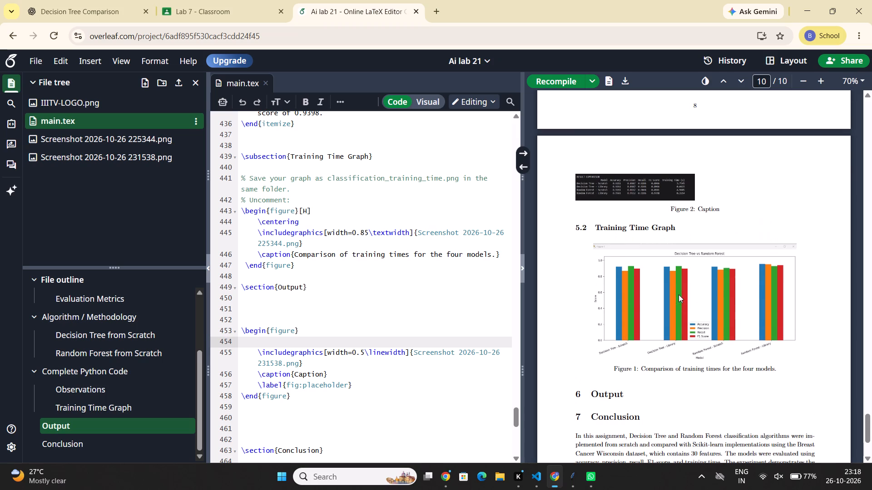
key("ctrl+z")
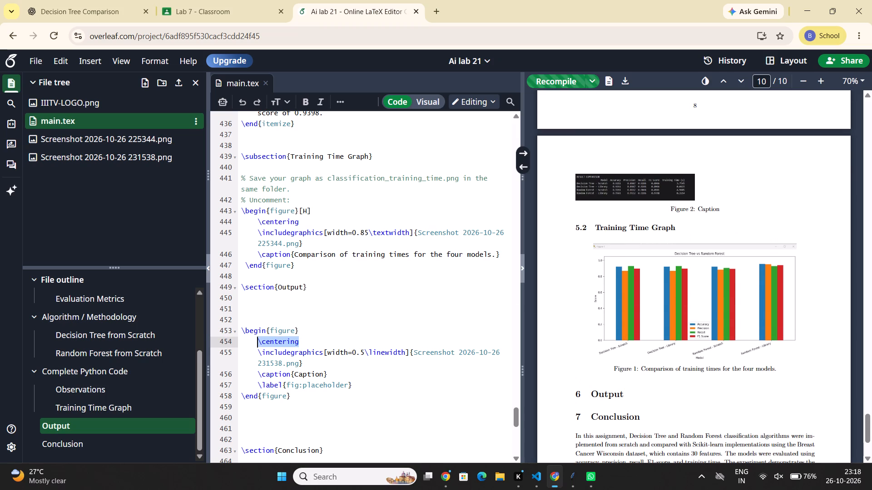
Undo the insertion of the Output heading and its screenshot figure between the Training Time Graph figure and the Conclusion.
key("ctrl+z")
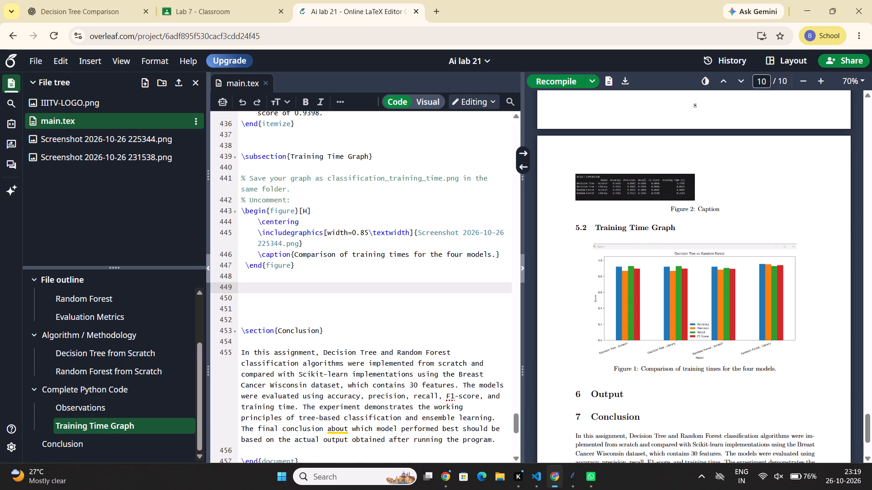
Review the compiled report from the title page through the Question, Dataset Description, Theory and Methodology sections.
scroll(813, 260, "up", 2)
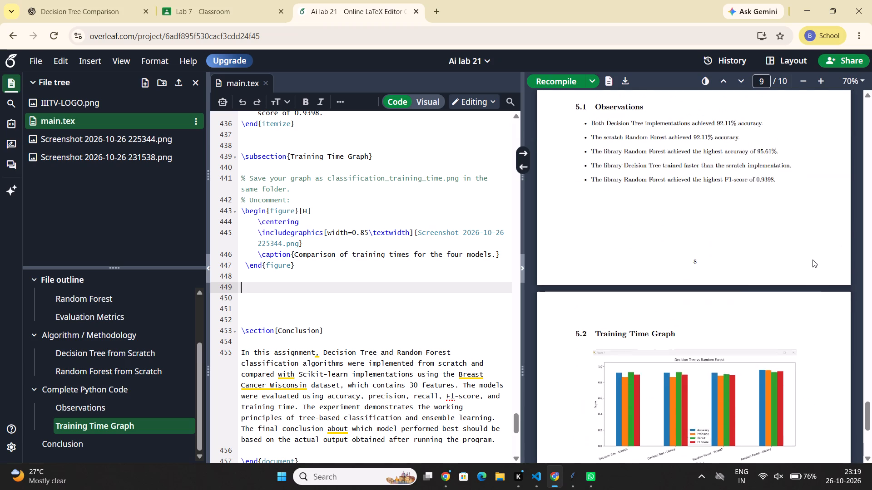
scroll(813, 260, "up", 8)
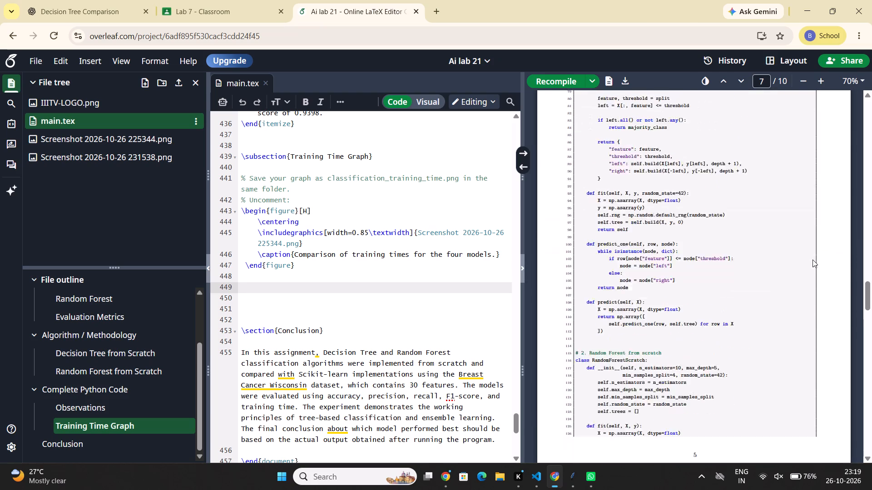
scroll(813, 260, "up", 7)
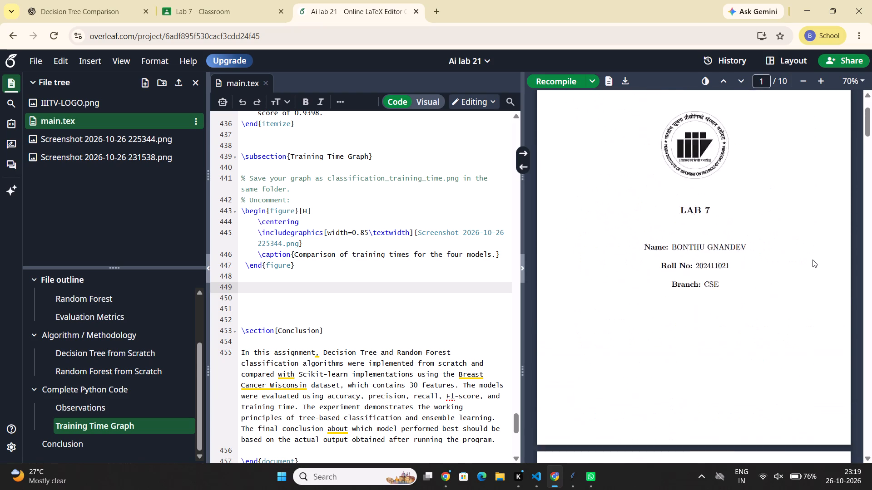
scroll(813, 260, "down", 2)
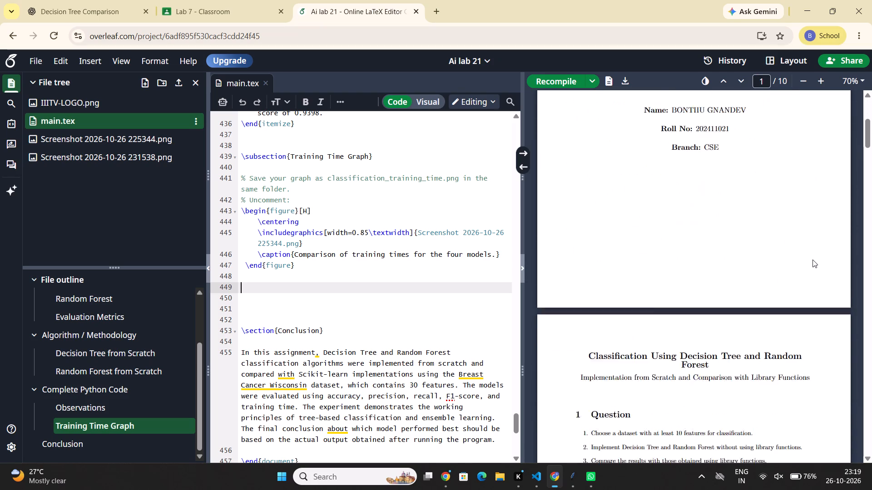
scroll(813, 260, "down", 3)
scroll(813, 260, "up", 1)
scroll(813, 260, "down", 1)
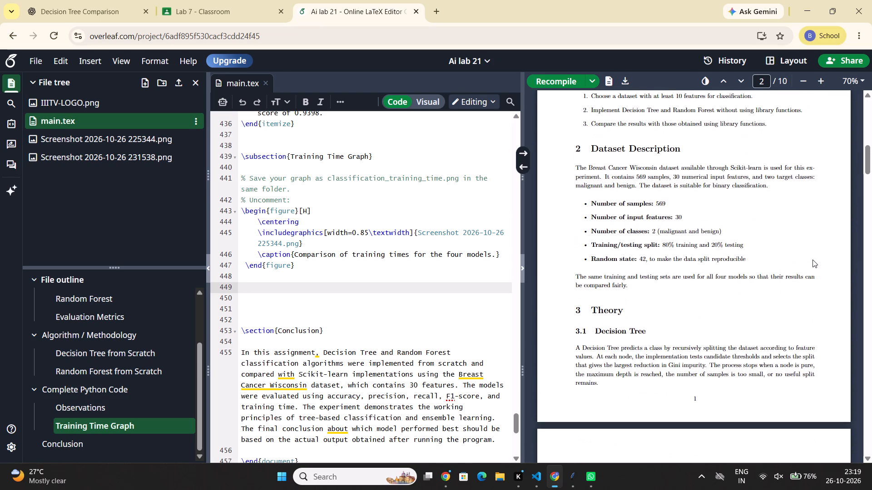
scroll(813, 260, "down", 2)
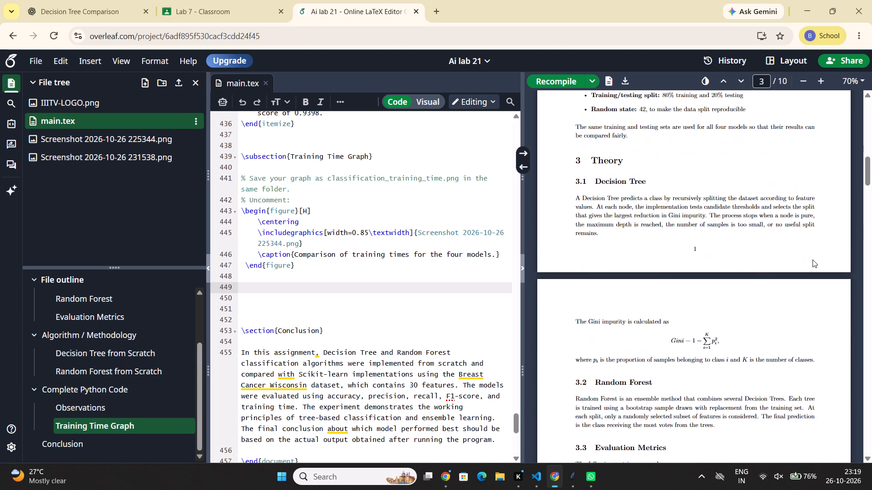
scroll(813, 260, "down", 2)
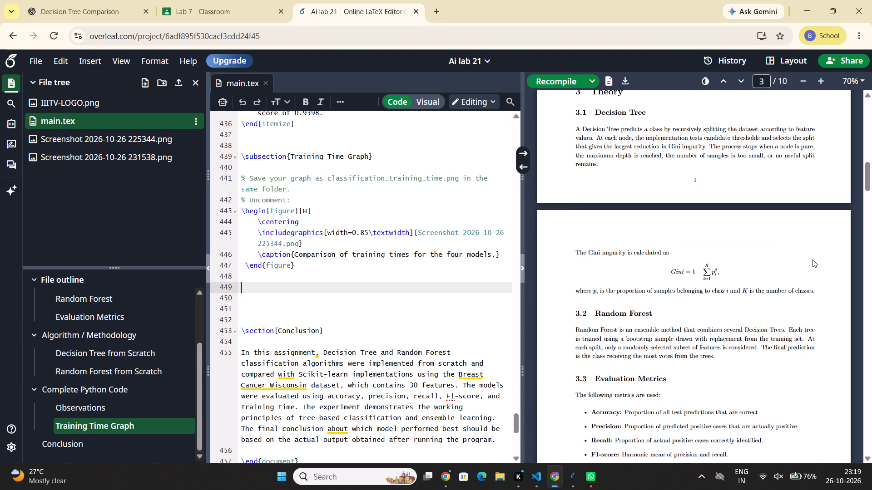
scroll(813, 260, "down", 1)
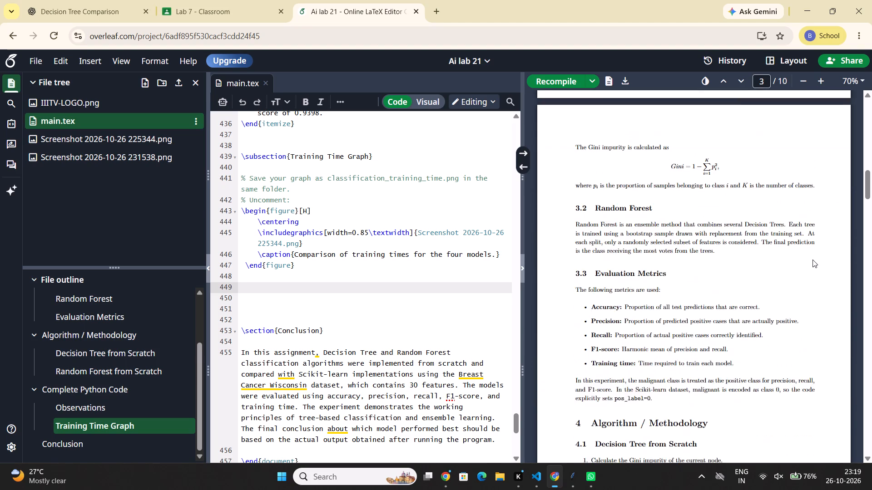
scroll(813, 260, "down", 1)
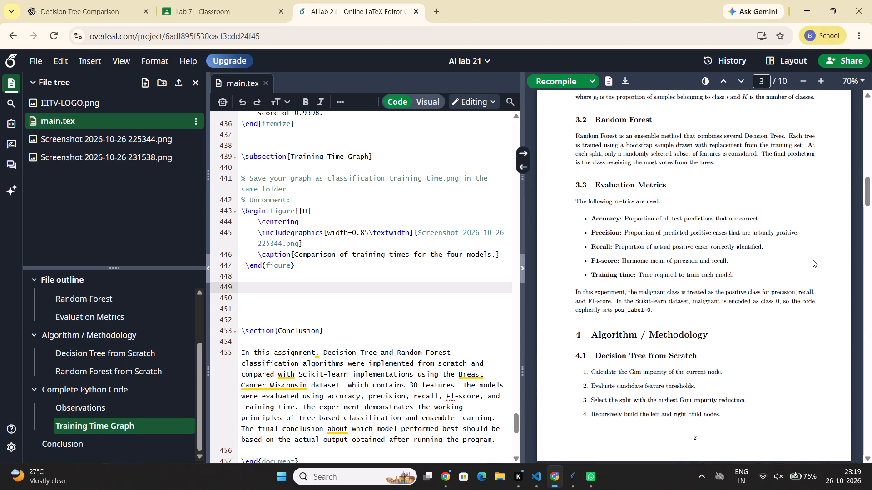
Check the Lab 7 assignment questions in Classroom, and delete the Random Forest subsection with its paragraph from the Theory section.
double_click(621, 117)
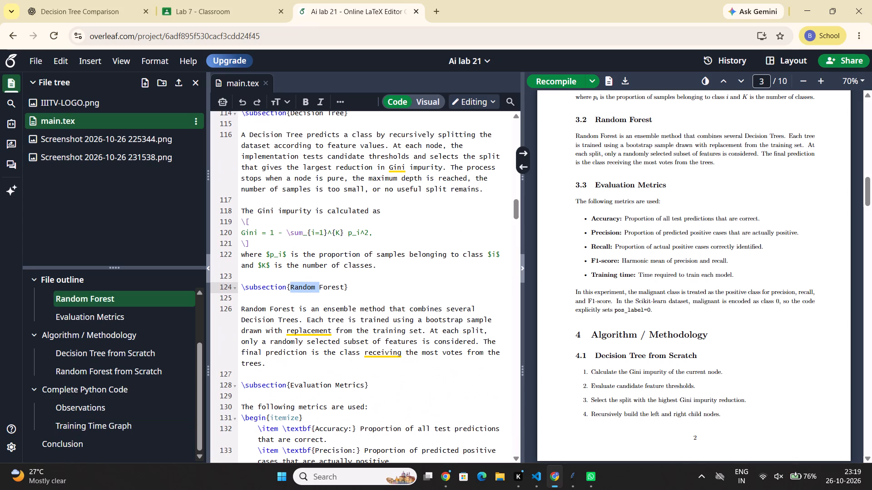
left_click_drag(284, 372, 243, 289)
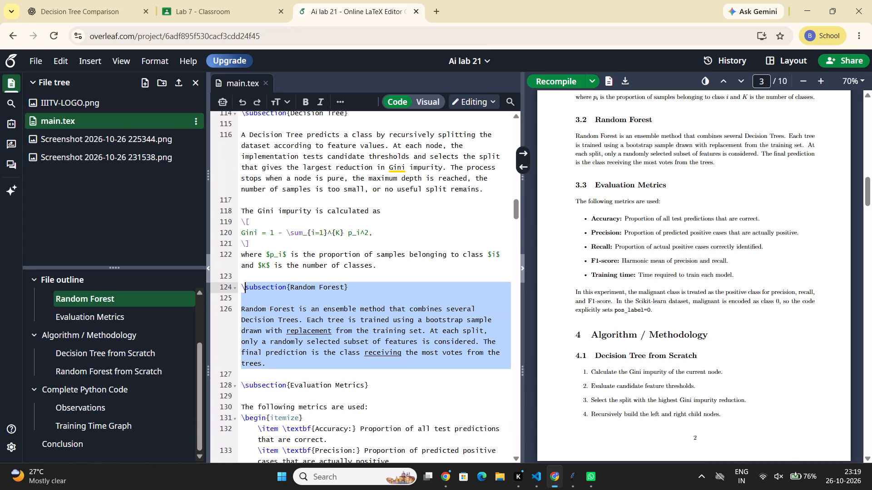
left_click_drag(243, 289, 243, 288)
left_click(226, 1)
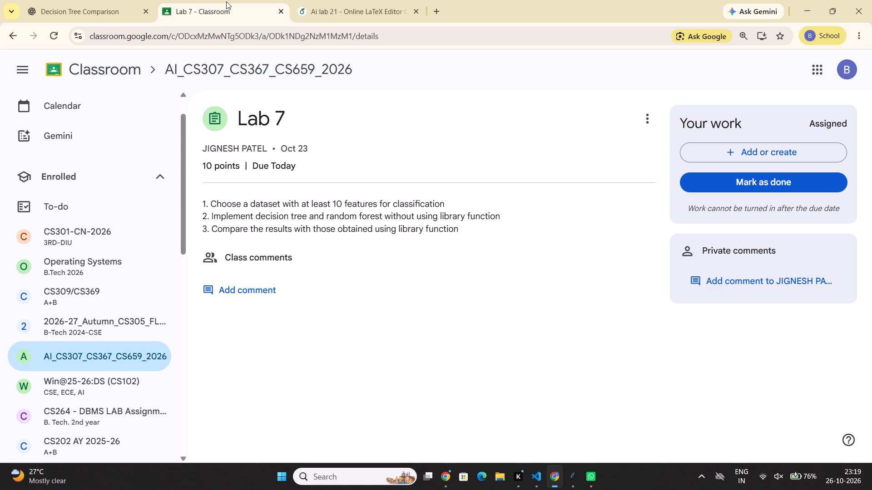
left_click(301, 0)
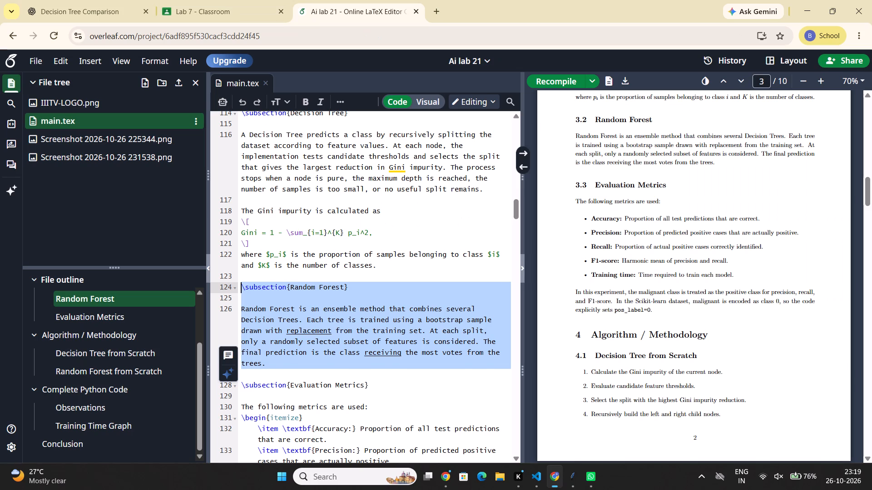
key("BackSpace")
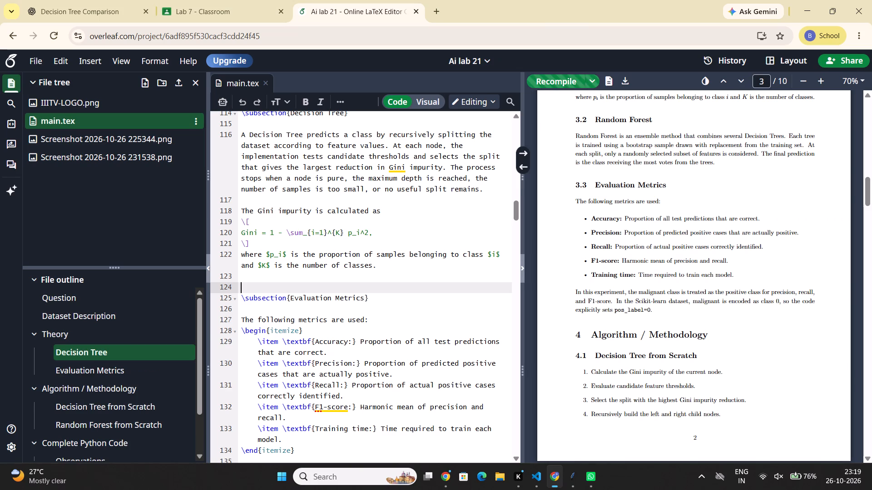
Delete the Evaluation Metrics subsection from Theory, including its metrics list and the closing paragraph about the malignant class.
scroll(360, 435, "down", 1)
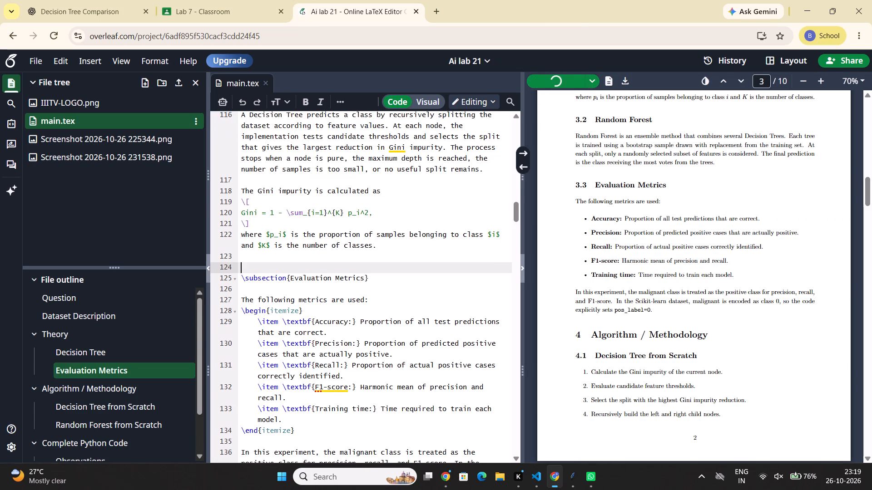
left_click_drag(297, 433, 236, 278)
key("BackSpace")
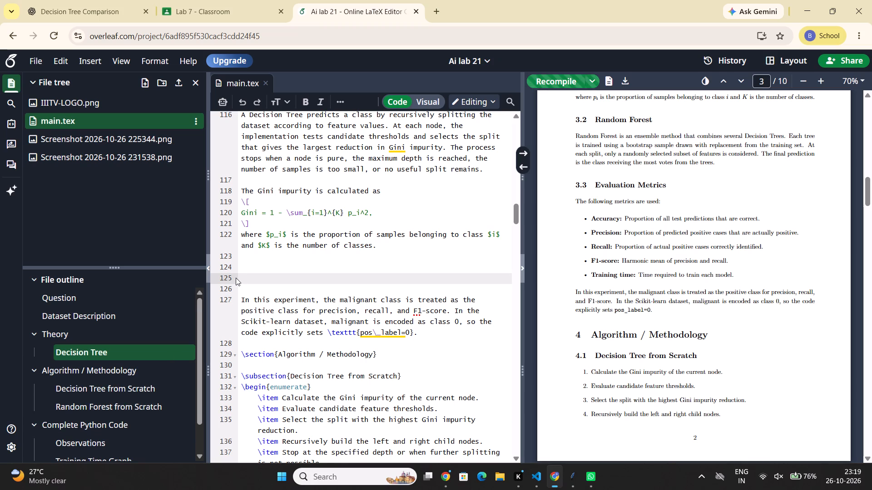
left_click_drag(423, 333, 240, 289)
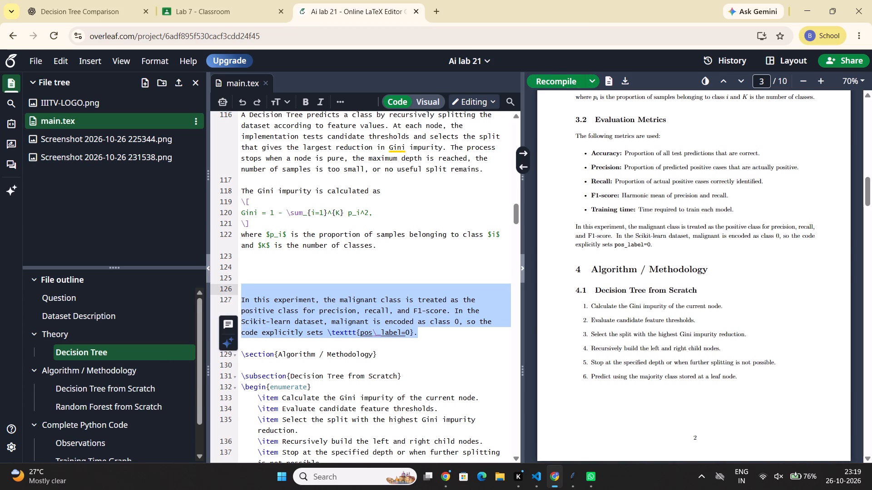
key("BackSpace")
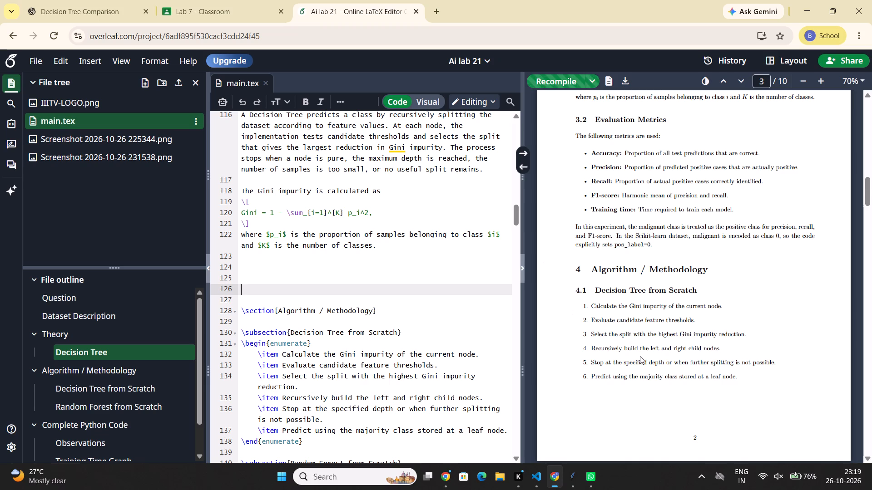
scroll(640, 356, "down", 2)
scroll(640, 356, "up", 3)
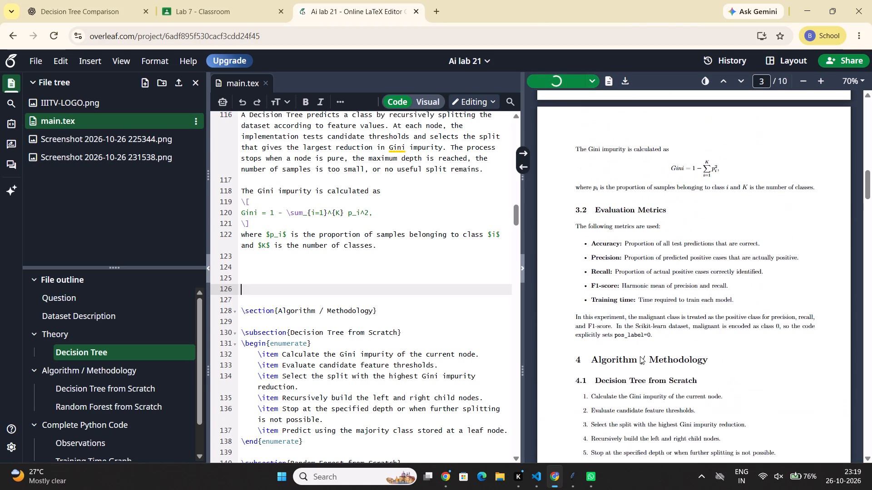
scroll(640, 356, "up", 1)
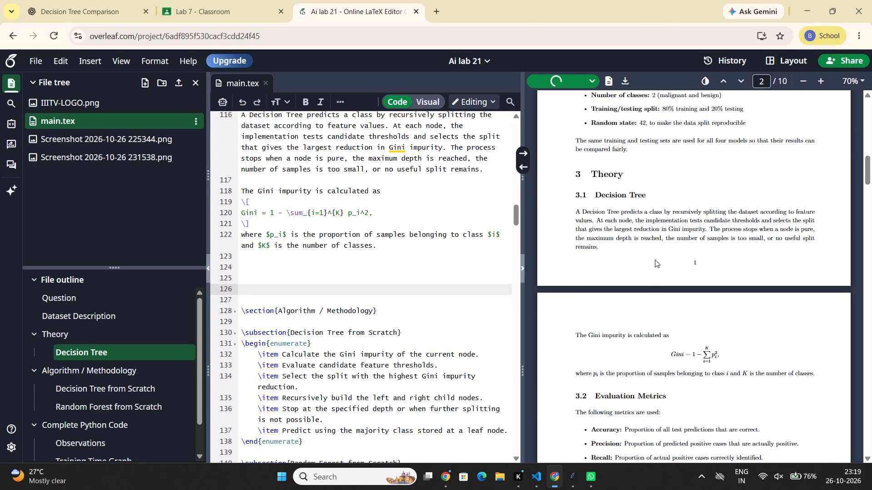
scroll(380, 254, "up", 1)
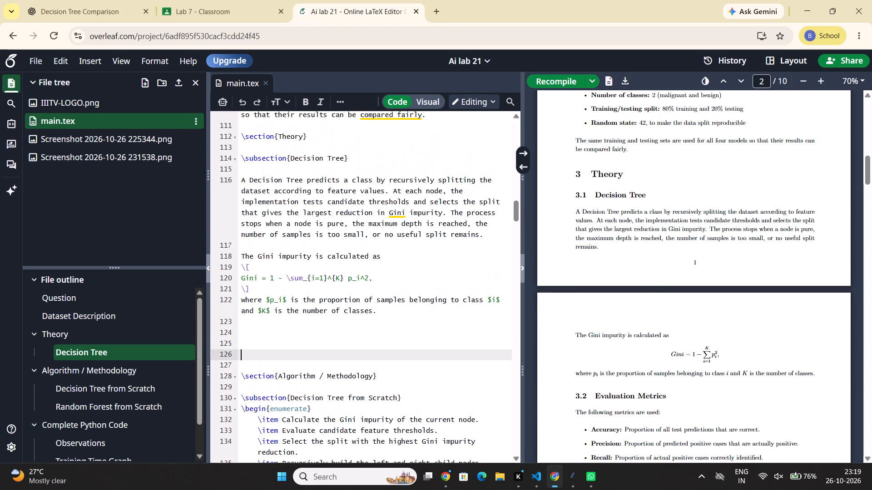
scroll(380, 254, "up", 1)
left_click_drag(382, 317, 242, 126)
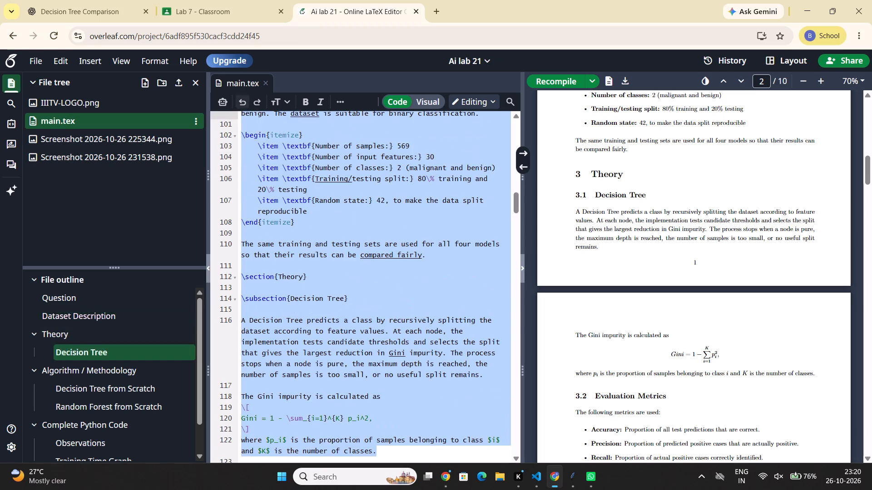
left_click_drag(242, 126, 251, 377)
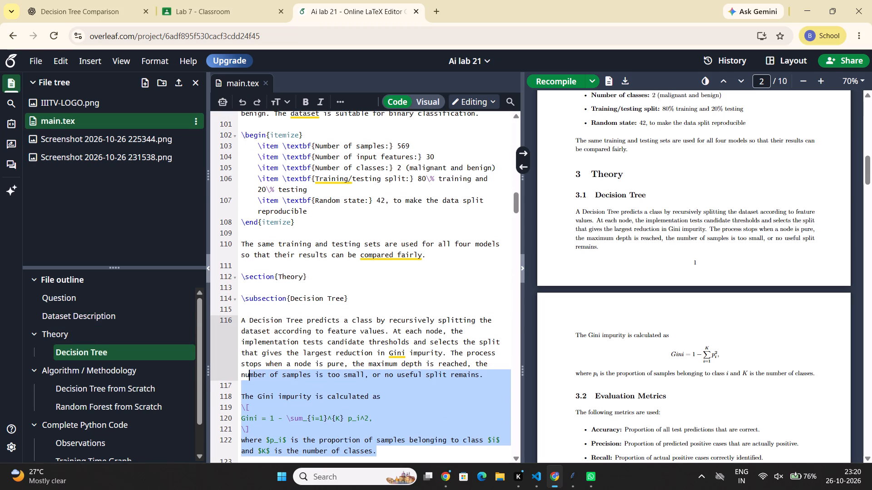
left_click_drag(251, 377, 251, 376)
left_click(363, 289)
Insert a \newpage command directly above \section{Complete Python Code} and check the compiled page.
scroll(627, 241, "up", 1)
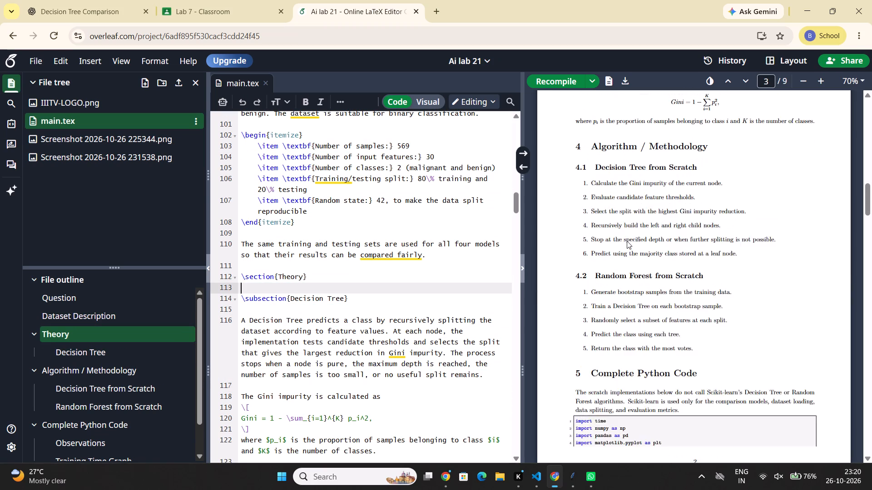
scroll(627, 241, "up", 2)
scroll(627, 241, "down", 3)
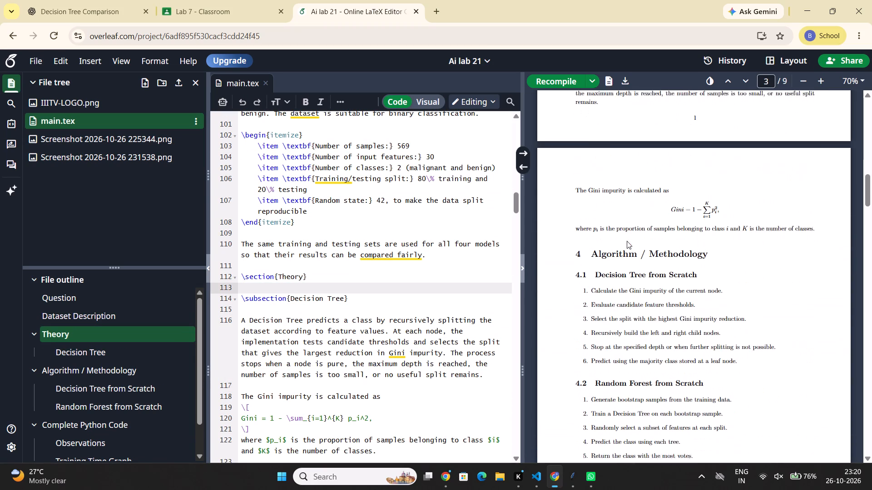
scroll(623, 333, "down", 2)
double_click(633, 269)
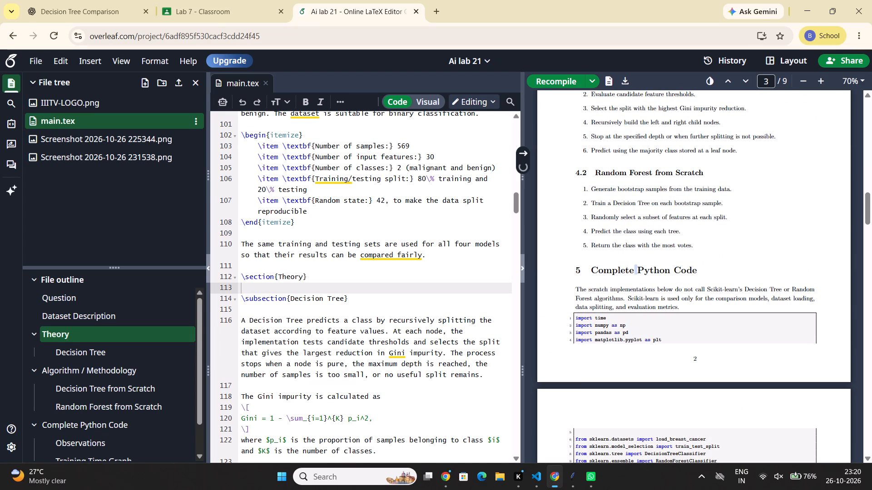
left_click(277, 272)
type("\\NEW")
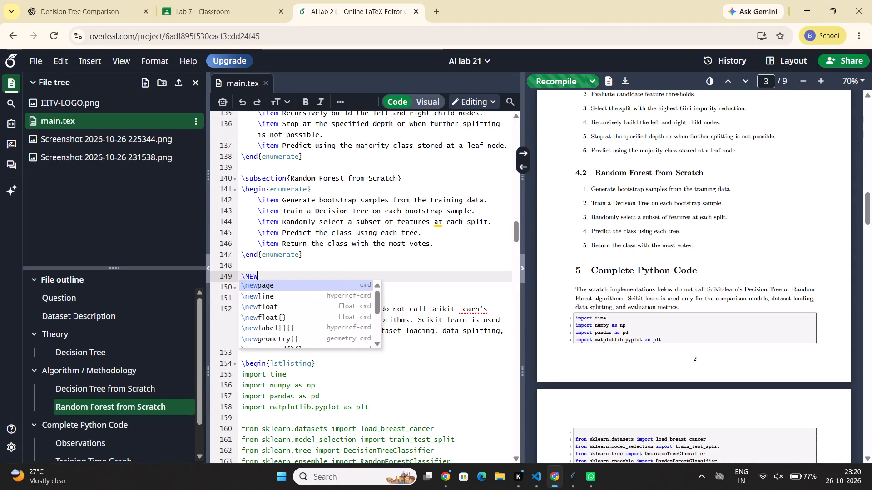
left_click(265, 284)
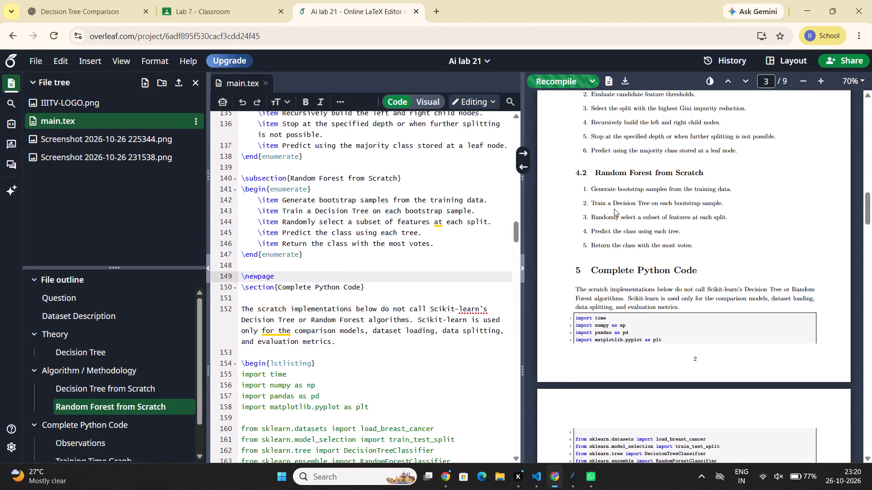
scroll(614, 209, "up", 3)
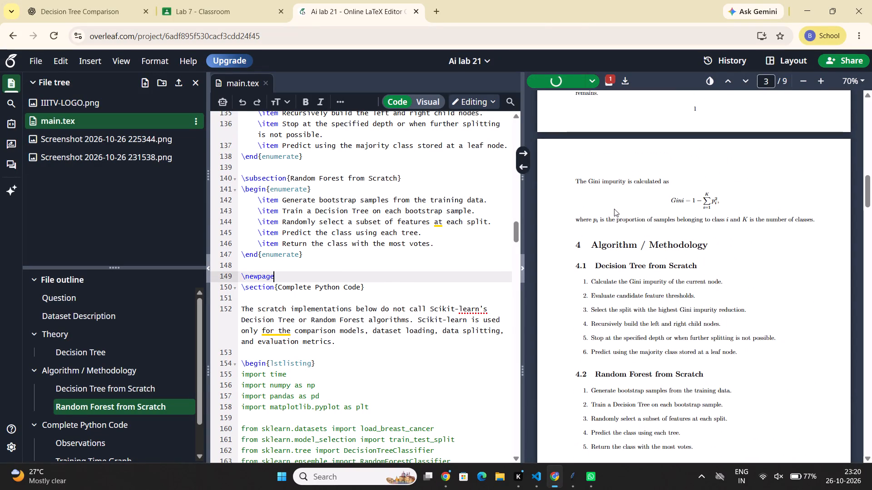
Recompile the report and check the page break before the Complete Python Code section.
scroll(614, 209, "down", 3)
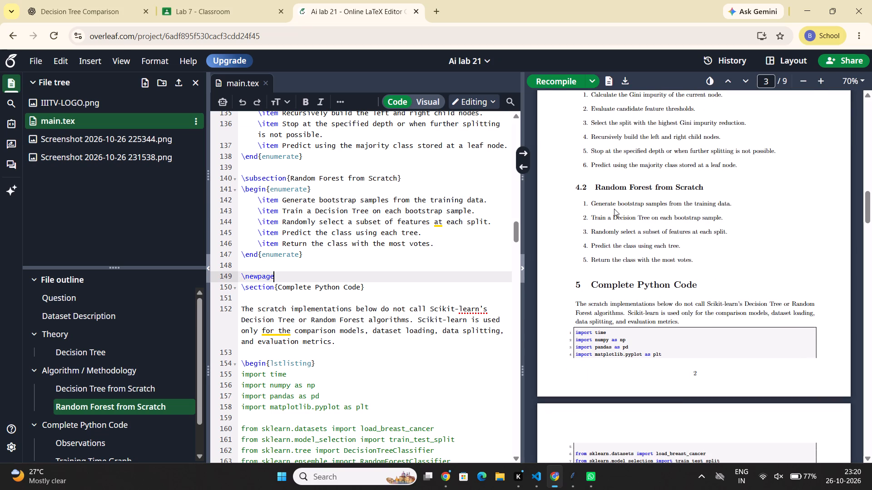
left_click(575, 88)
left_click(560, 78)
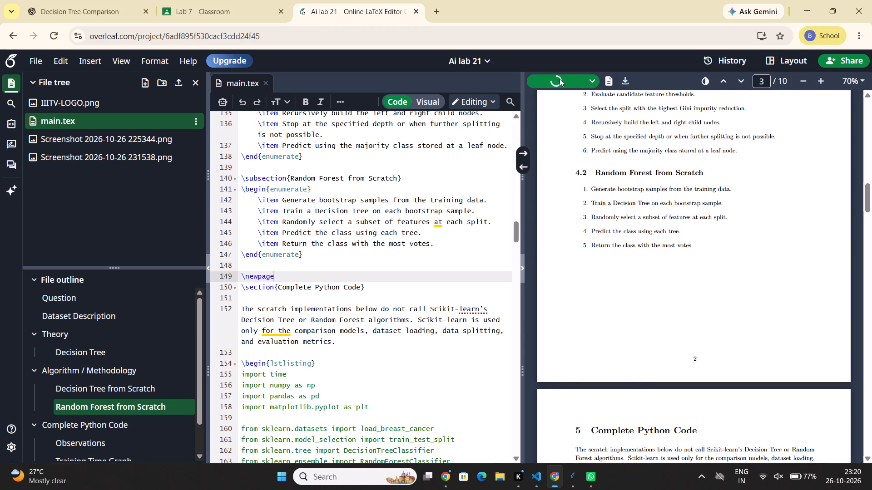
Look through the compiled Python code pages and recheck the Lab 7 assignment questions in Classroom.
scroll(727, 292, "down", 5)
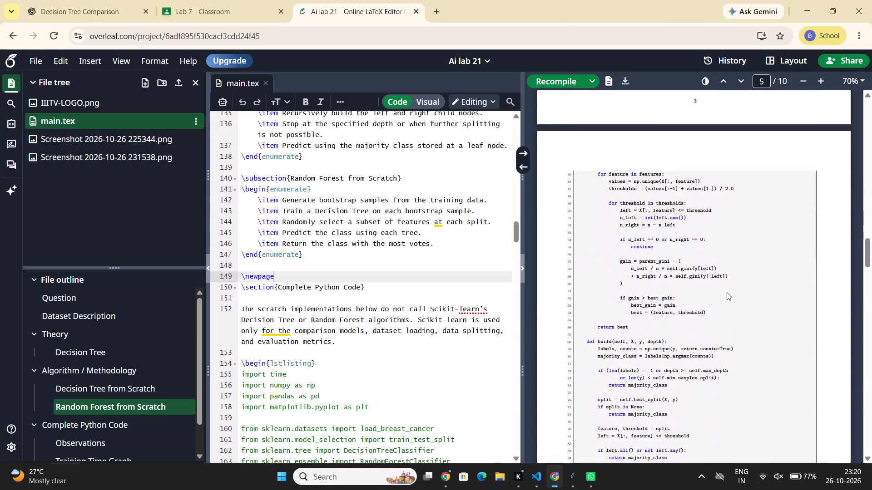
scroll(727, 292, "down", 5)
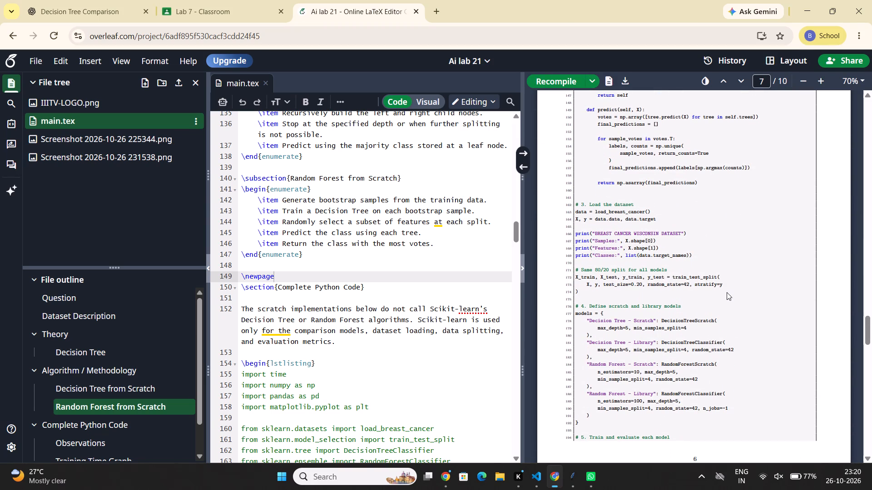
scroll(727, 292, "down", 4)
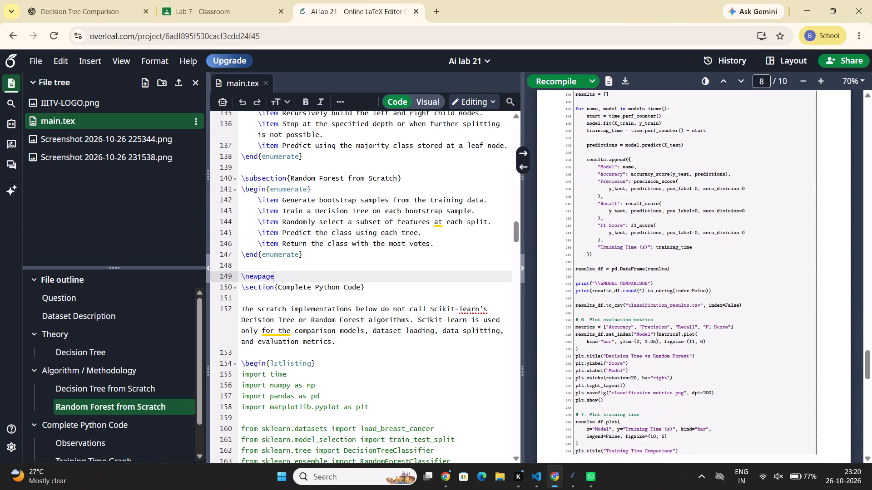
left_click(121, 0)
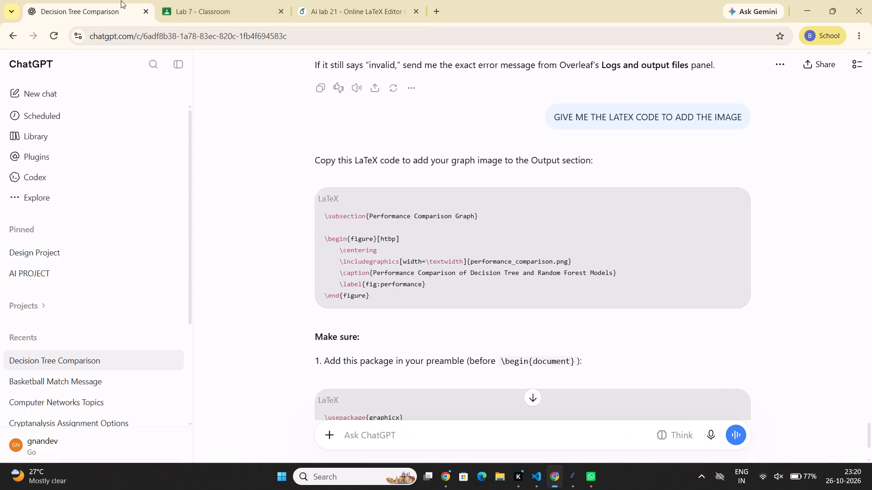
left_click(221, 0)
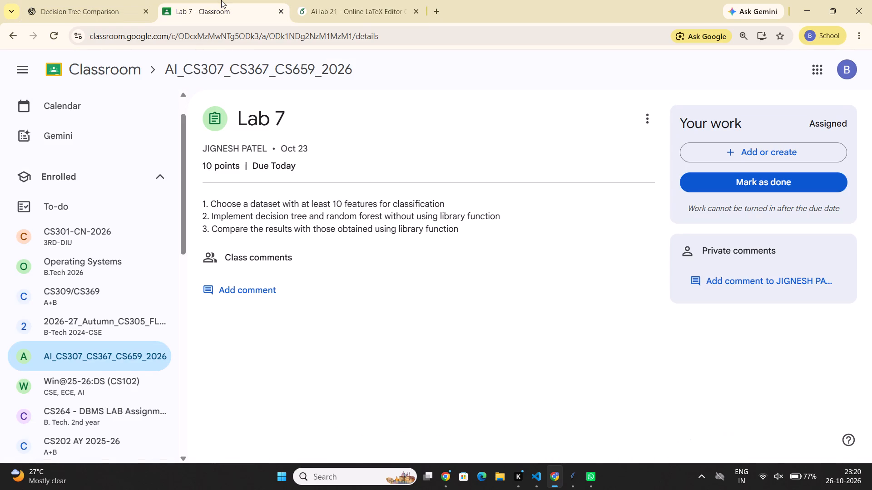
left_click(360, 4)
Examine the compiled Observations, Training Time Graph and Conclusion, viewing the comparison chart enlarged.
scroll(654, 214, "down", 2)
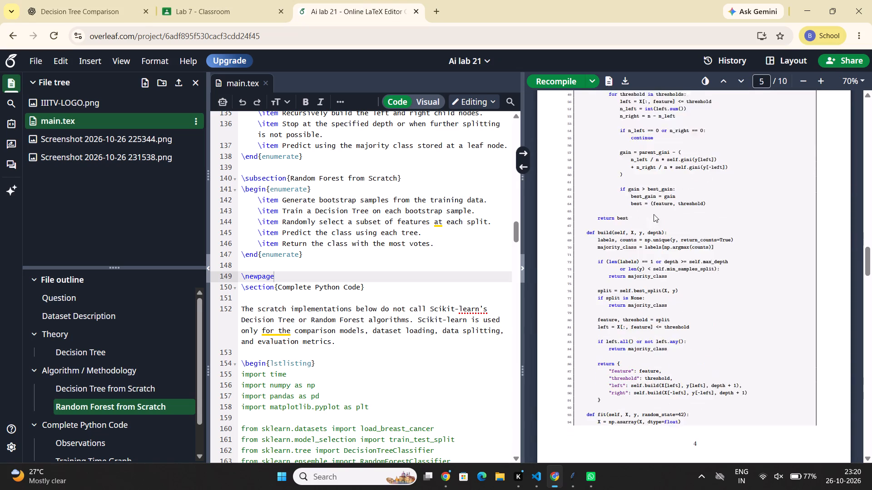
scroll(654, 214, "down", 7)
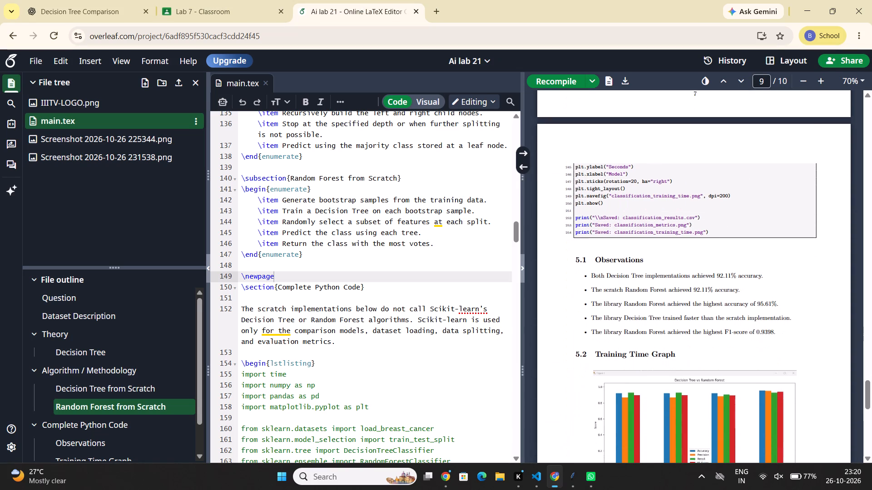
scroll(654, 214, "down", 3)
scroll(654, 214, "up", 1)
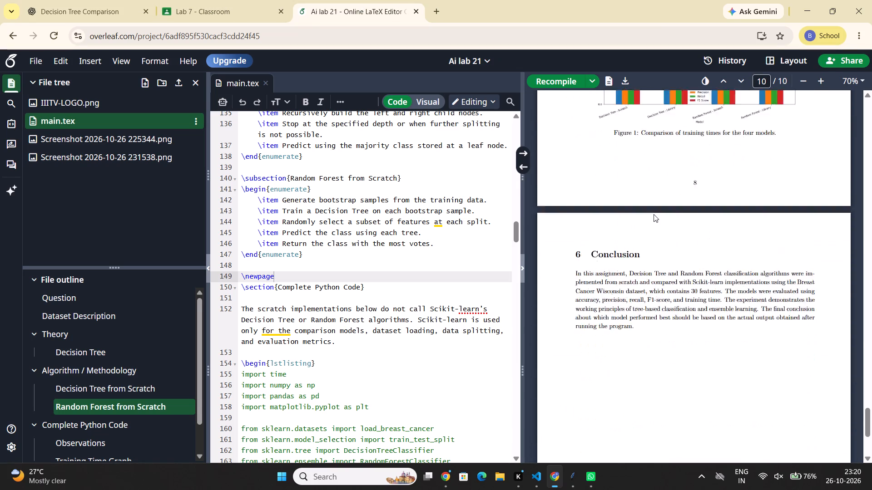
scroll(654, 214, "up", 2)
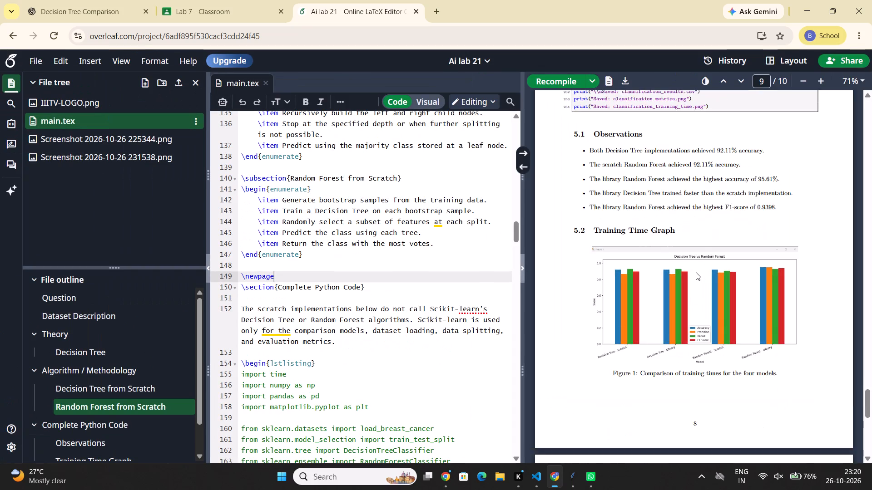
scroll(696, 272, "right", 1)
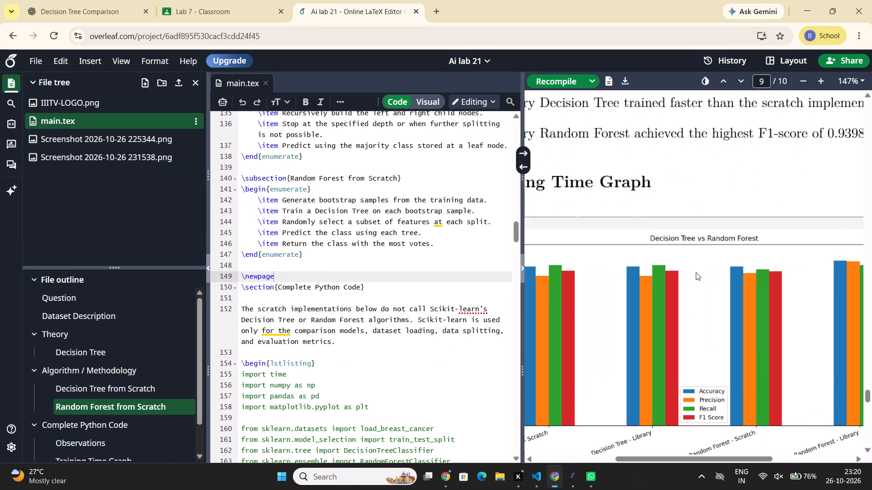
scroll(696, 272, "up", 1)
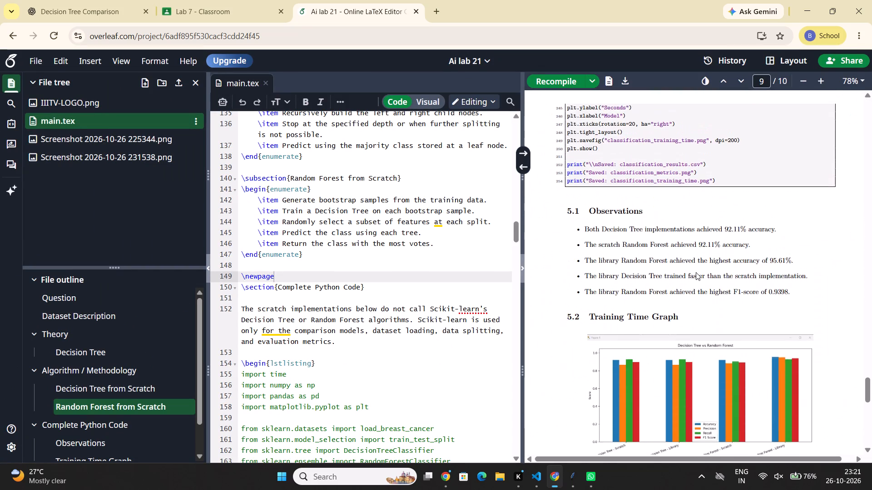
Review the compiled report again from the Theory and Methodology sections through the Observations and Training Time Graph.
scroll(696, 272, "up", 3)
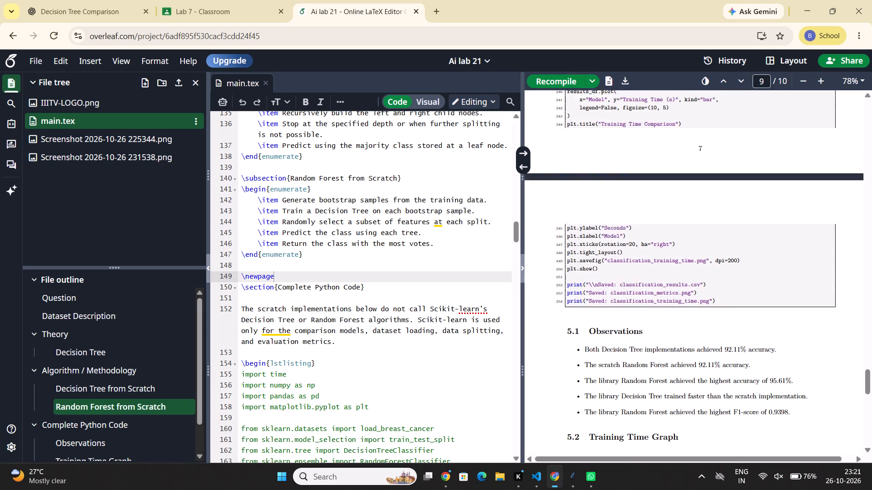
scroll(696, 272, "up", 7)
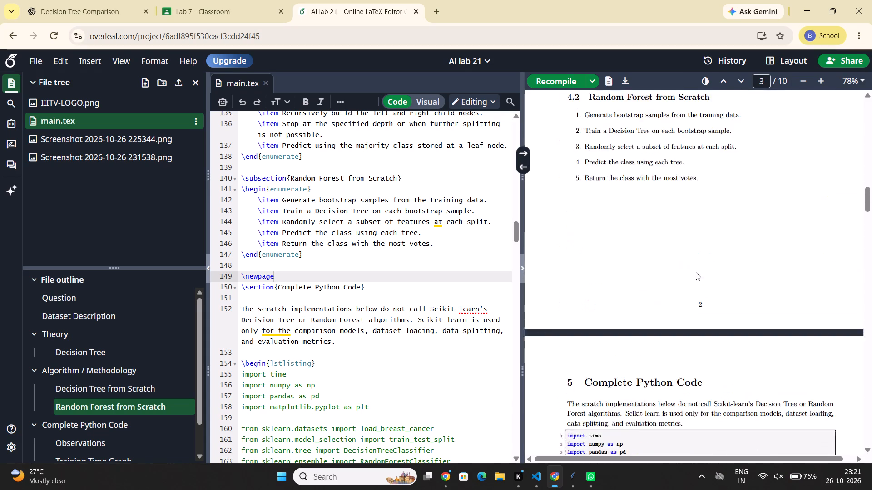
scroll(696, 272, "up", 5)
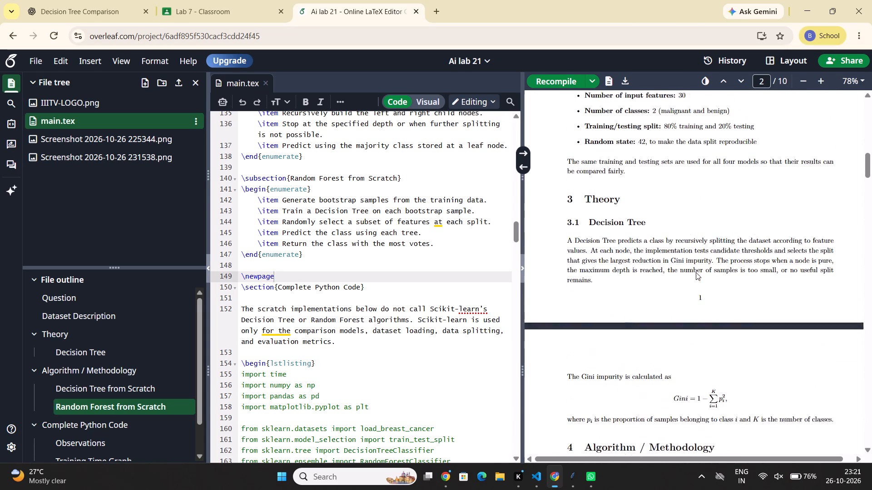
scroll(696, 272, "up", 3)
scroll(696, 272, "down", 13)
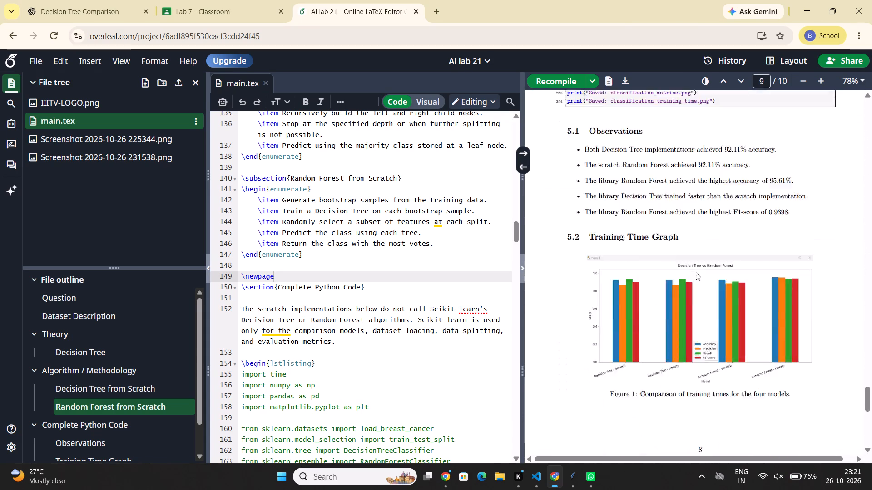
scroll(696, 272, "down", 6)
scroll(696, 272, "up", 4)
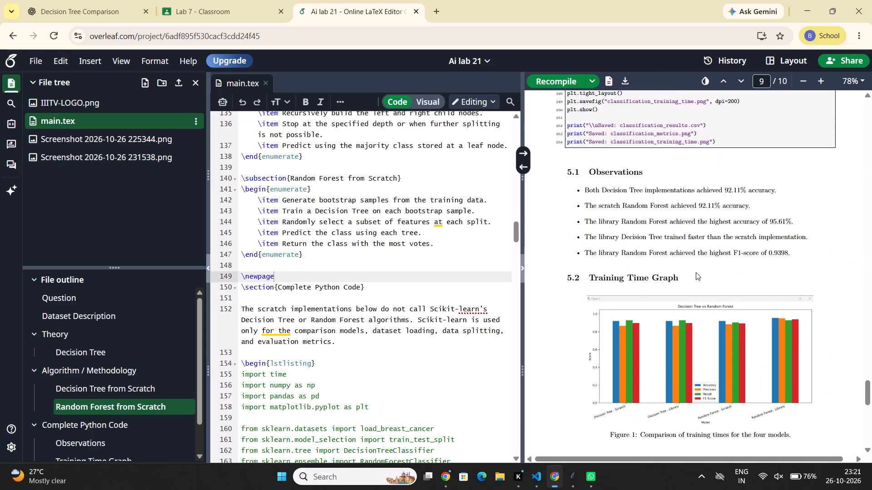
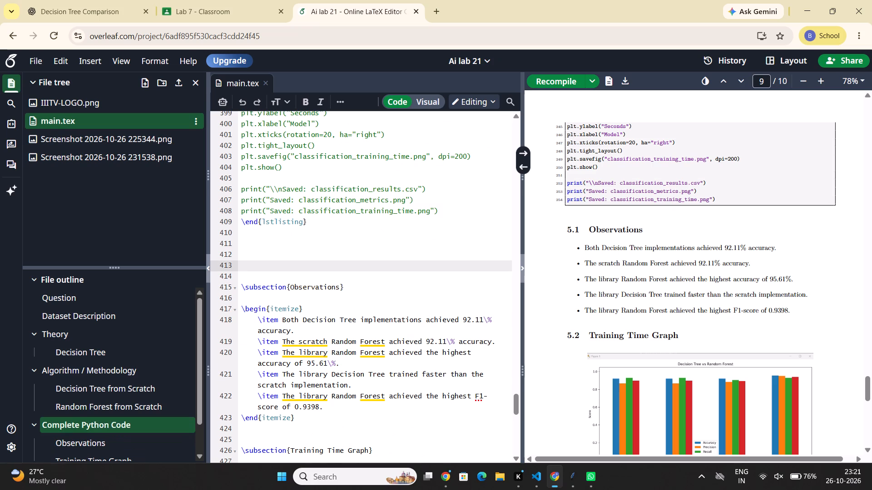
key("ctrl+v")
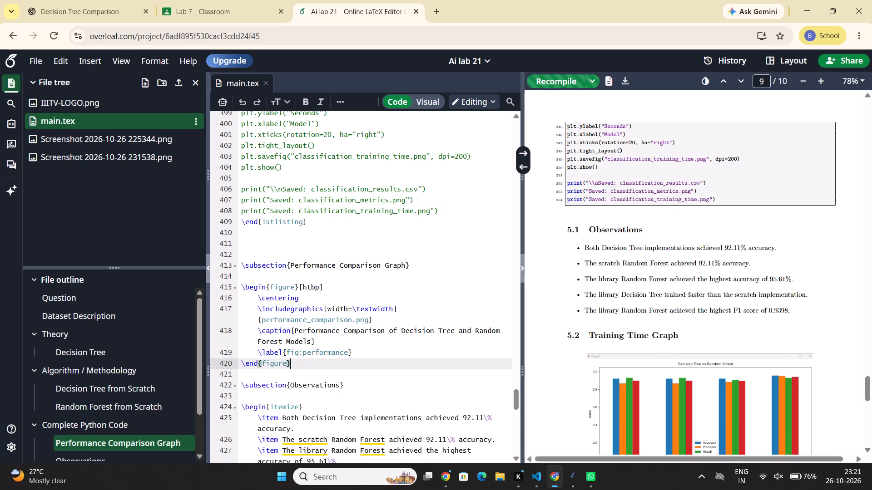
Replace the new figure's image file name with Screenshot 2026-10-26 231538.png.
left_click(368, 319)
key("BackSpace")
key("BackSpace")
key("BackSpace")
key("BackSpace")
key("BackSpace")
key("BackSpace")
key("BackSpace")
key("BackSpace")
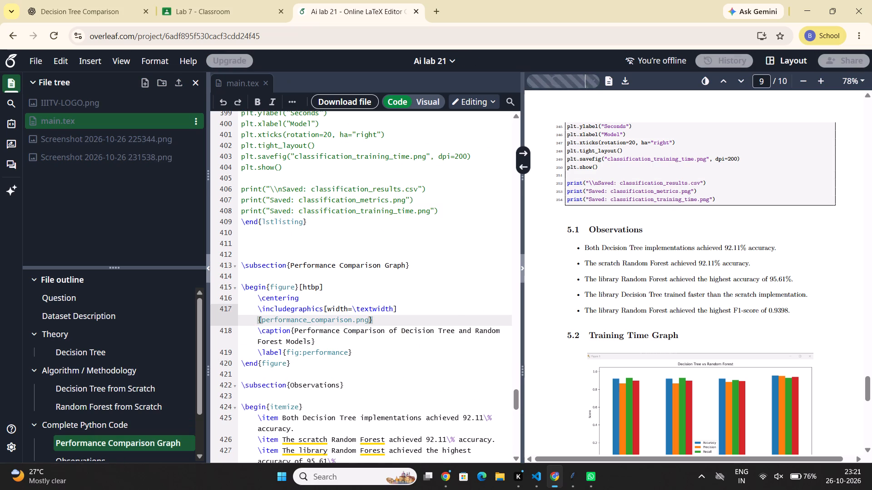
key("BackSpace")
key("BackSpace")
key("BackSpace")
key("BackSpace")
key("BackSpace")
key("BackSpace")
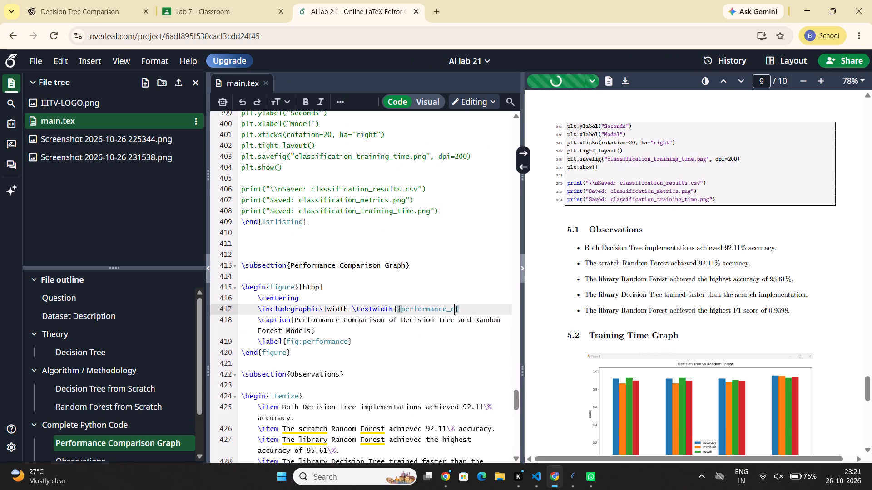
key("BackSpace")
key("BackSpace")
key("BackSpace")
key("BackSpace")
key("BackSpace")
key("BackSpace")
key("BackSpace")
key("BackSpace")
key("BackSpace")
key("BackSpace")
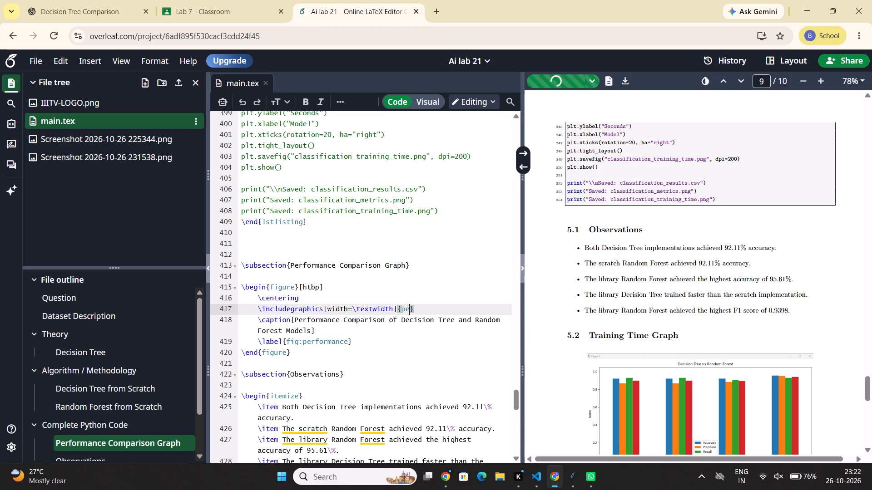
key("BackSpace")
key("BackSpace")
left_click(427, 341)
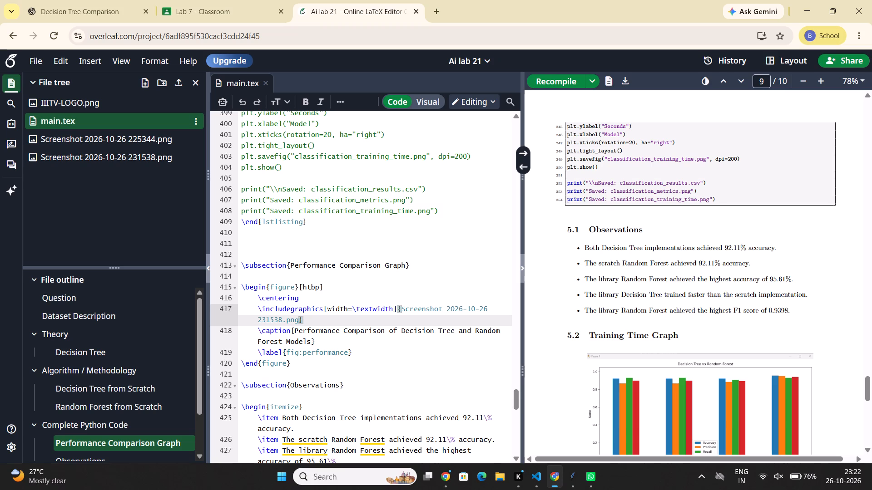
Check the recompiled Performance Comparison Graph subsection, viewing the results image enlarged across its full width.
scroll(619, 287, "up", 2)
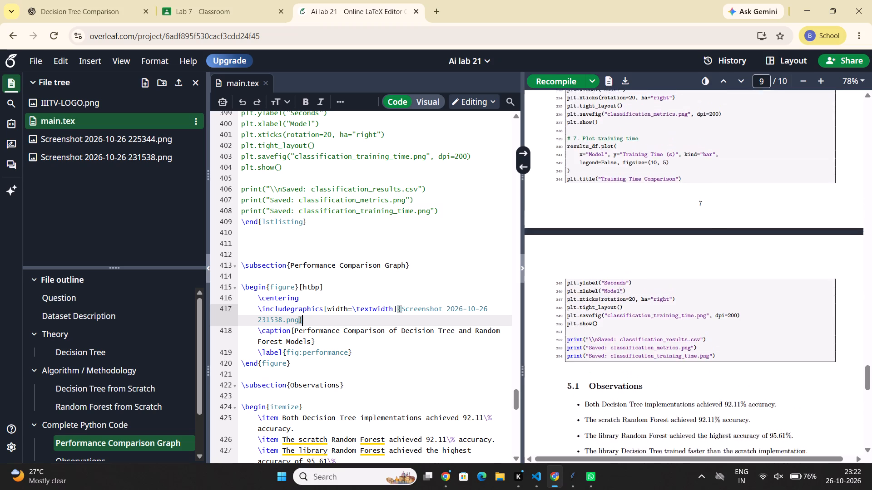
scroll(619, 287, "up", 7)
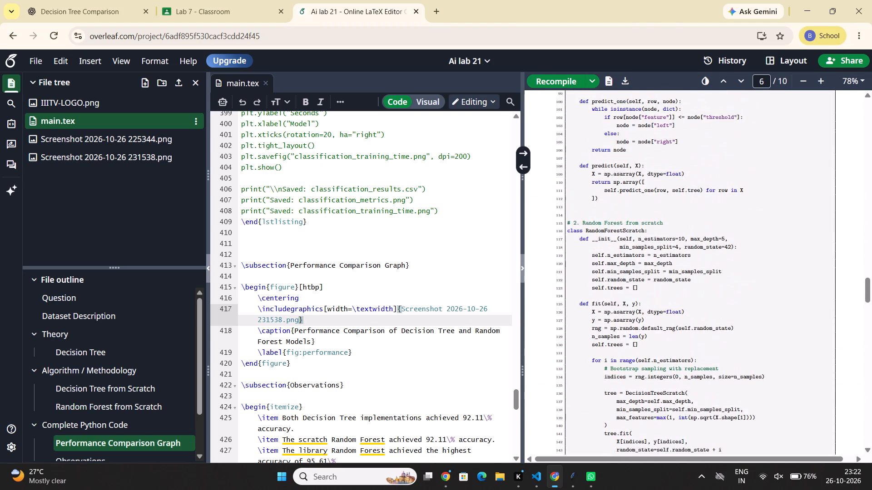
scroll(619, 287, "up", 4)
scroll(619, 287, "down", 1)
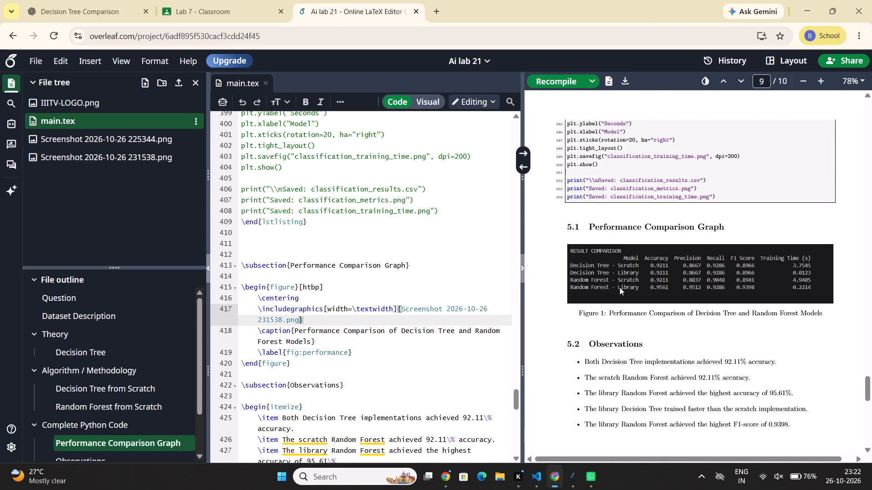
scroll(619, 287, "down", 1)
scroll(619, 287, "up", 1)
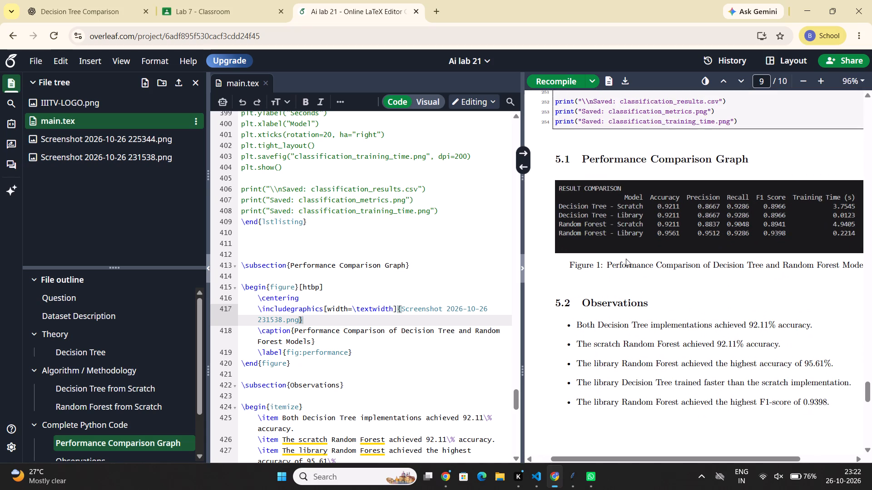
scroll(626, 259, "left", 3)
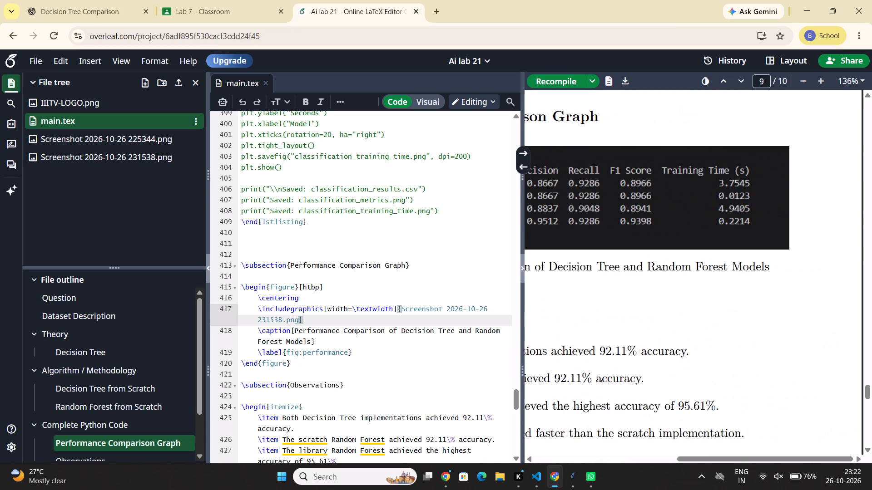
scroll(626, 259, "right", 3)
scroll(626, 259, "left", 1)
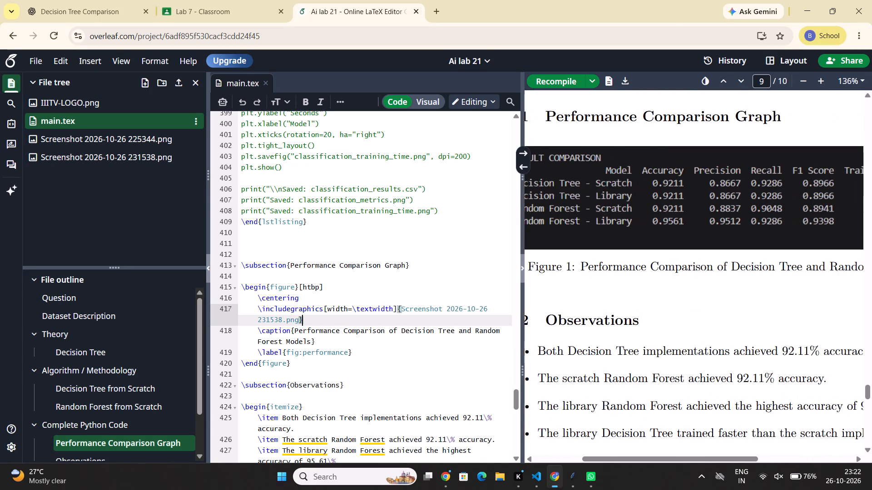
scroll(626, 259, "left", 3)
scroll(626, 259, "right", 1)
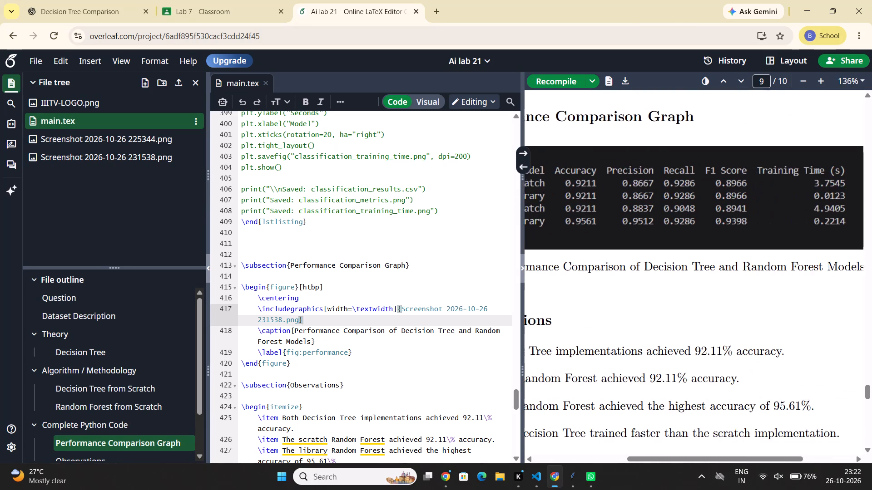
scroll(626, 259, "right", 1)
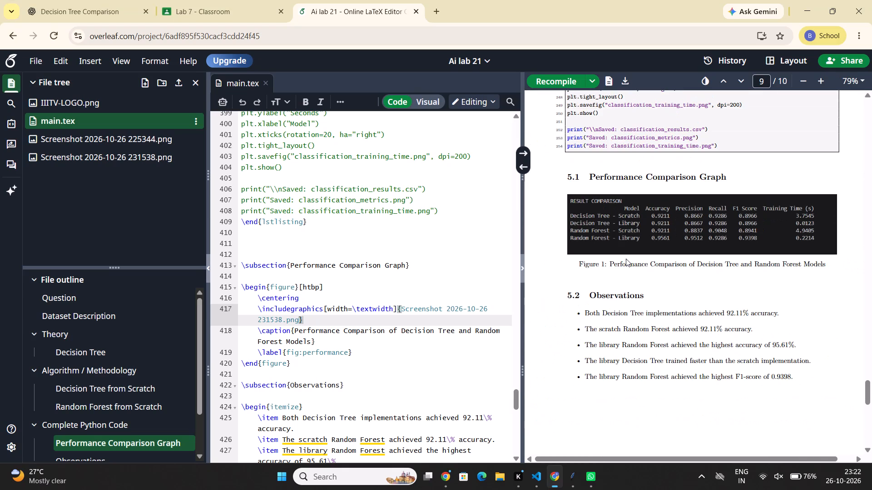
Review the compiled layout from the last code pages and Observations through the Training Time Graph and Conclusion.
scroll(626, 259, "up", 4)
scroll(626, 259, "down", 5)
scroll(626, 259, "up", 1)
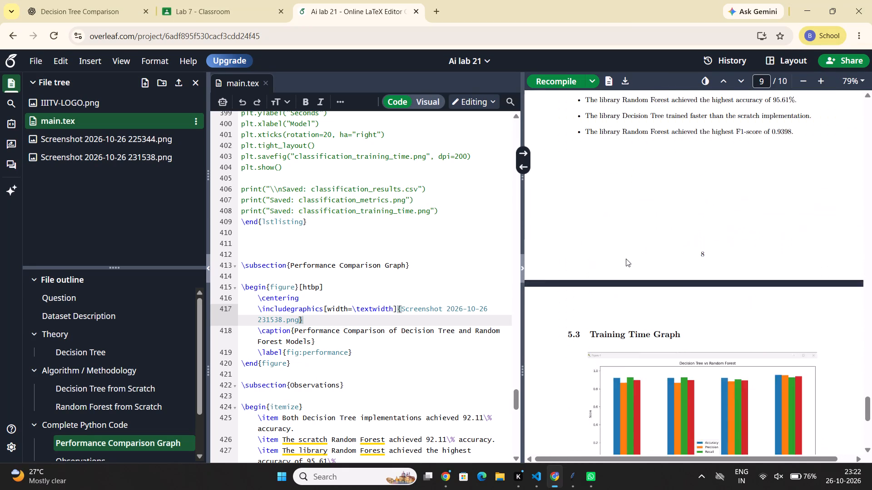
scroll(626, 259, "up", 1)
left_click(626, 259)
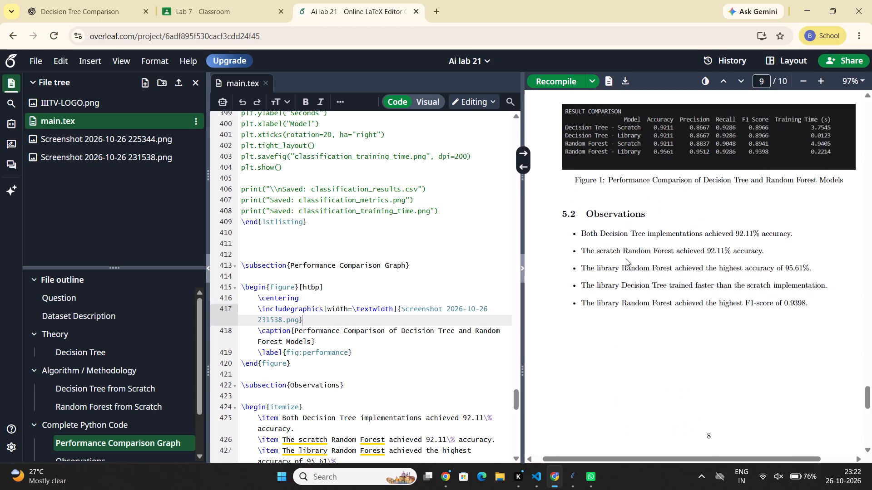
scroll(626, 259, "up", 6)
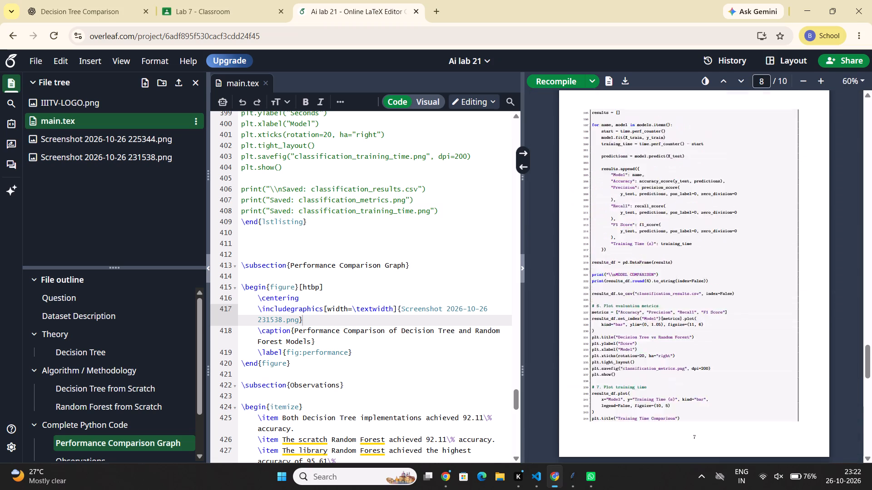
scroll(626, 259, "up", 3)
scroll(626, 259, "down", 6)
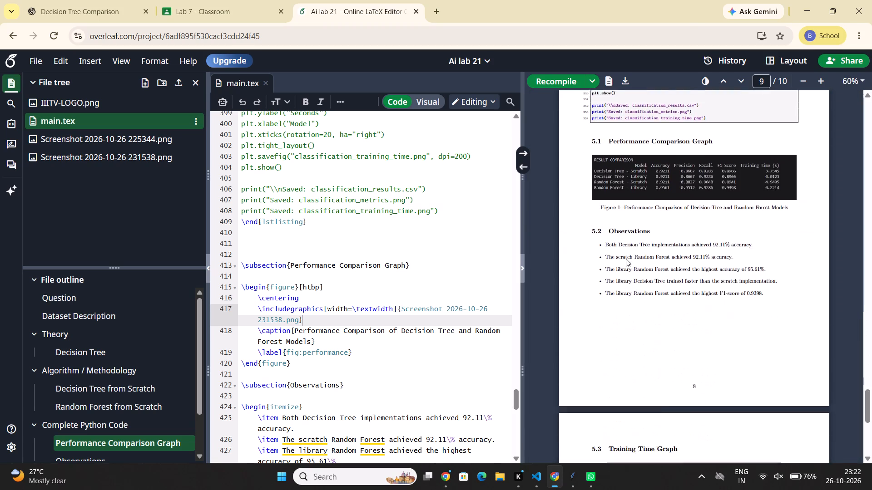
scroll(626, 259, "down", 5)
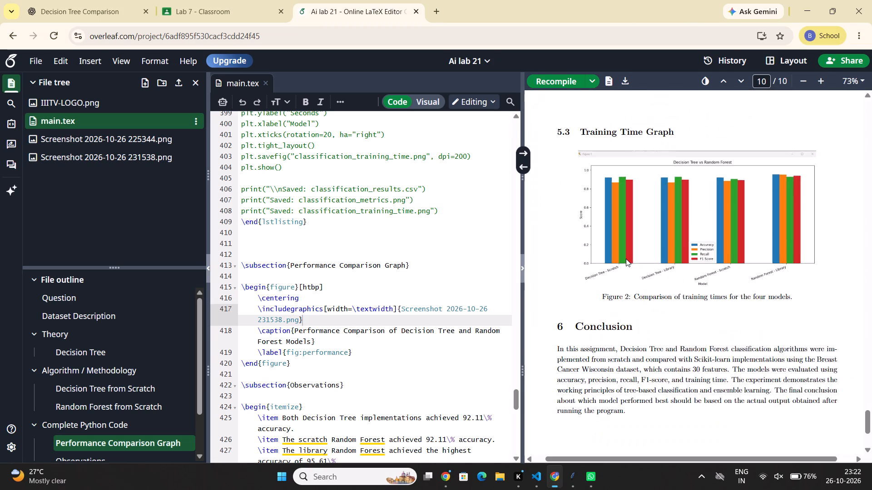
scroll(626, 259, "left", 1)
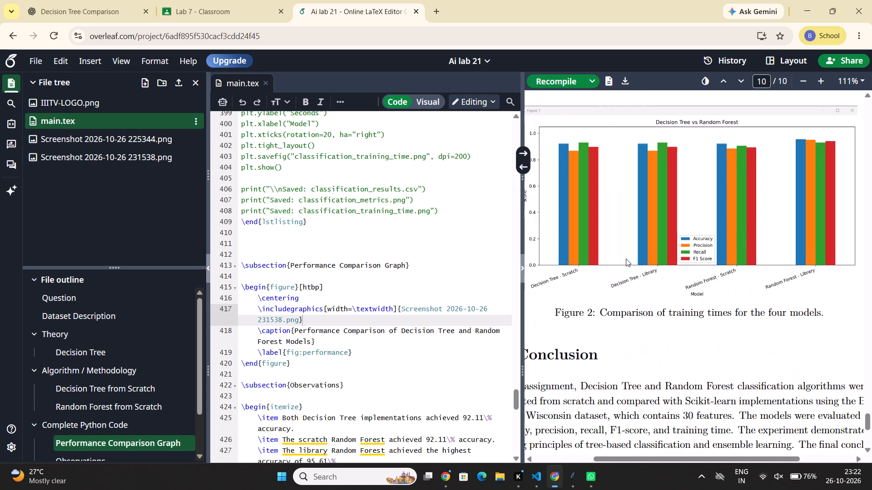
Examine the Training Time Graph figure, its caption and the Conclusion in the compiled report, up close and as a full page.
scroll(626, 259, "right", 1)
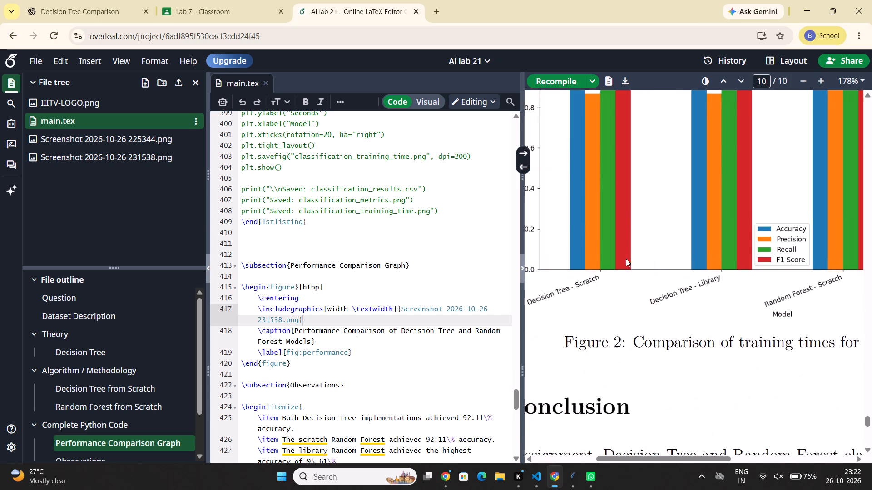
scroll(626, 259, "right", 1)
scroll(626, 259, "up", 1)
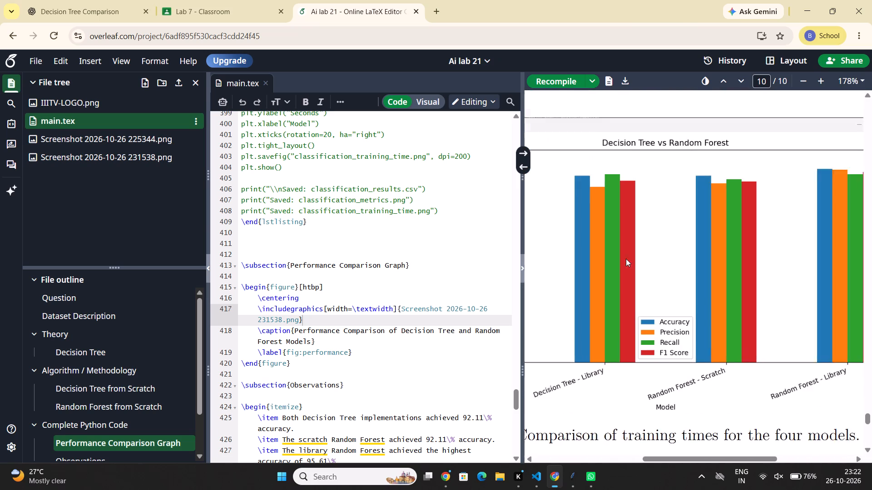
scroll(626, 259, "up", 2)
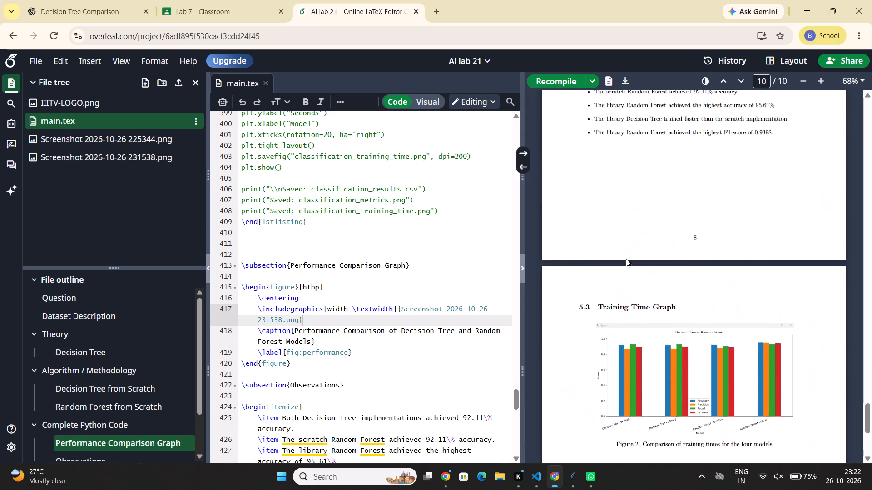
scroll(626, 259, "up", 2)
scroll(626, 259, "down", 5)
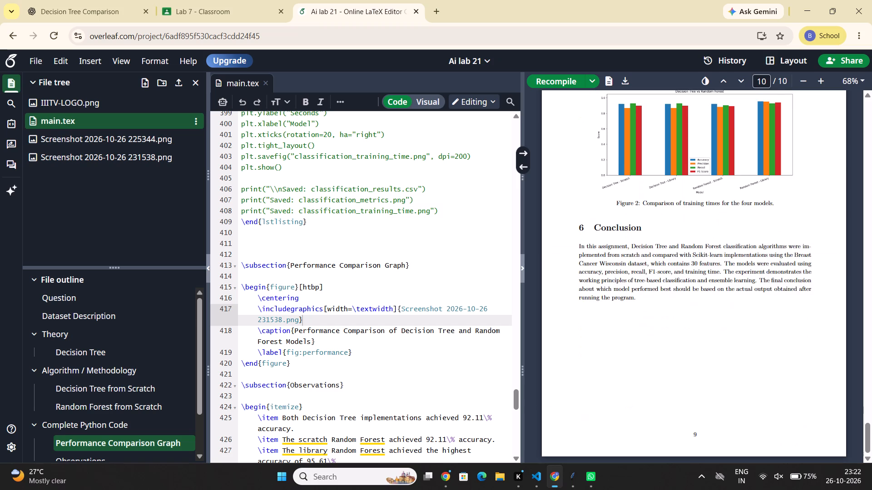
scroll(626, 259, "left", 2)
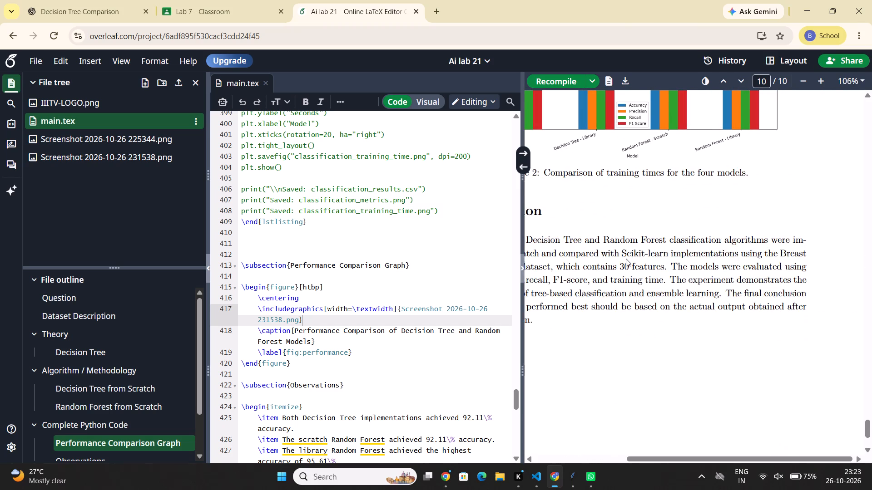
scroll(626, 259, "right", 2)
scroll(626, 259, "left", 1)
scroll(626, 259, "up", 1)
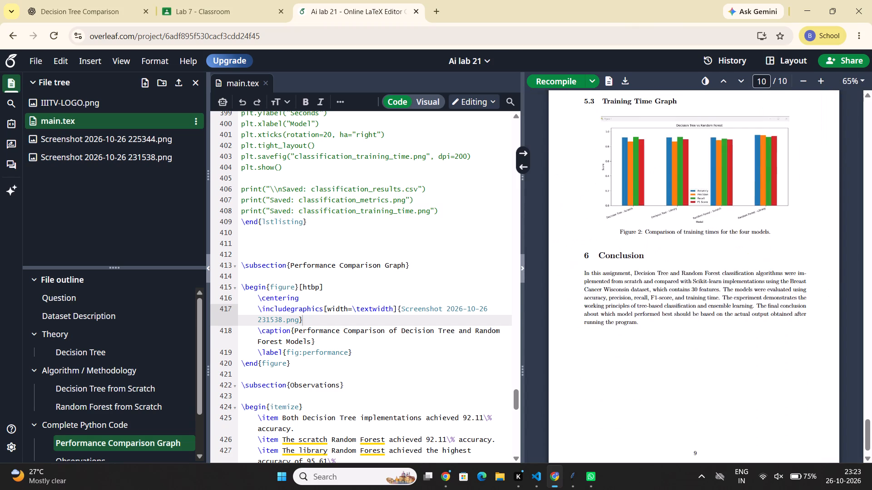
Shorten the Algorithm / Methodology section heading in the source to just Algorithm.
scroll(626, 259, "up", 7)
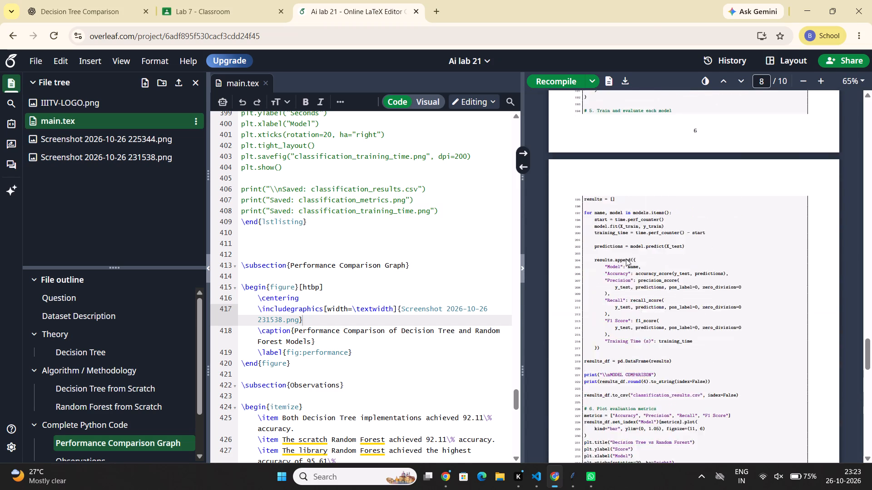
scroll(626, 259, "up", 7)
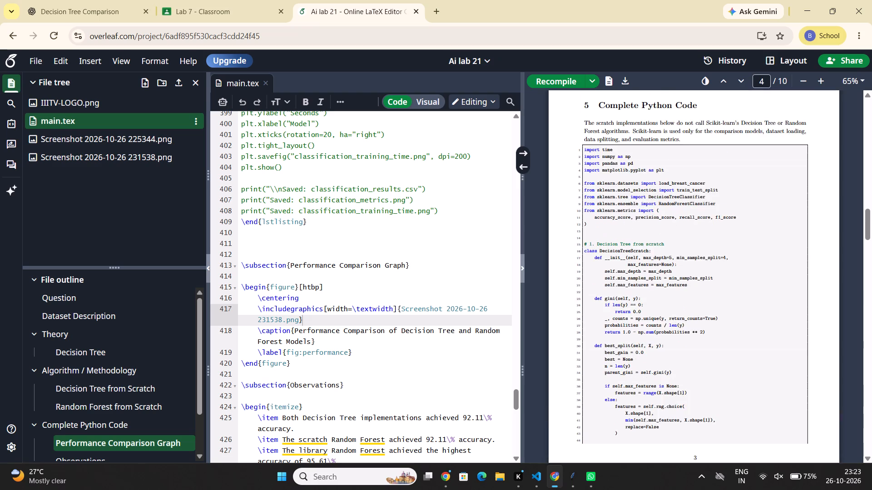
scroll(626, 259, "up", 4)
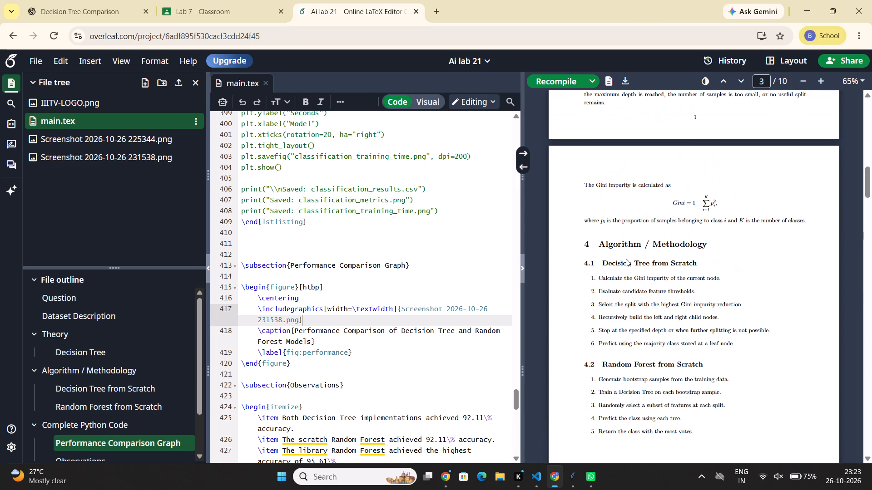
scroll(626, 259, "down", 1)
double_click(656, 225)
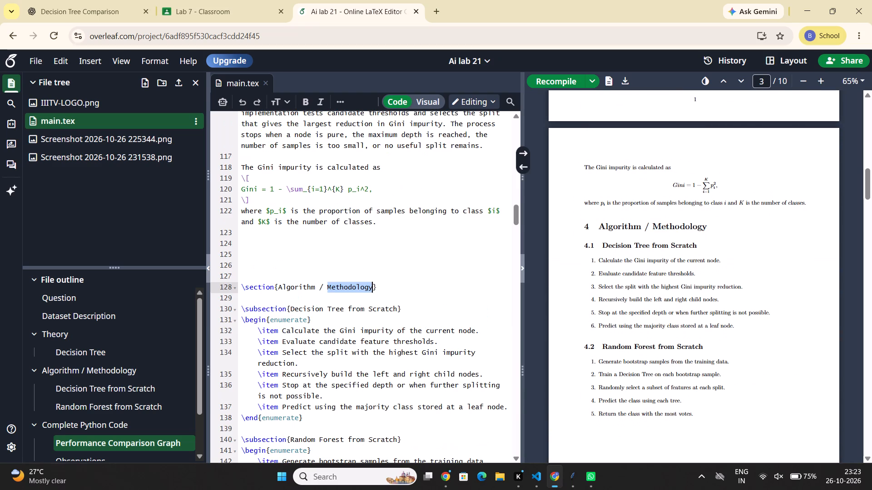
key("BackSpace")
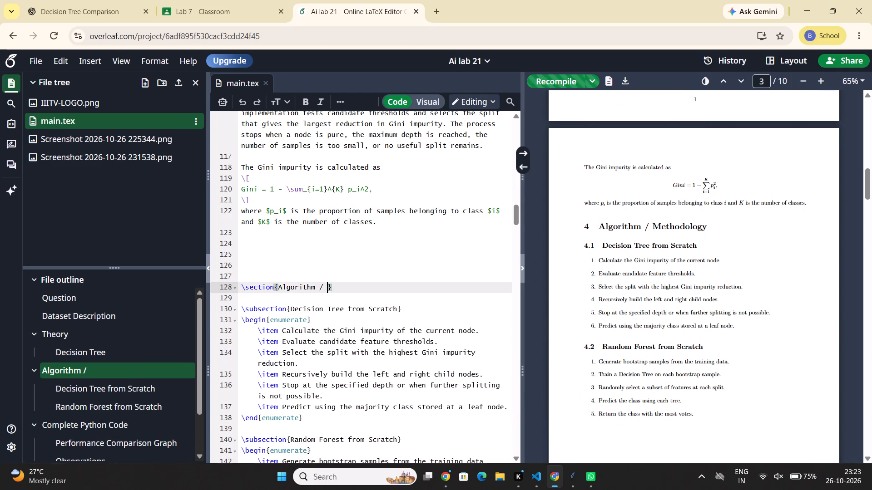
key("BackSpace")
key("BackSpace")
key("BackSpace")
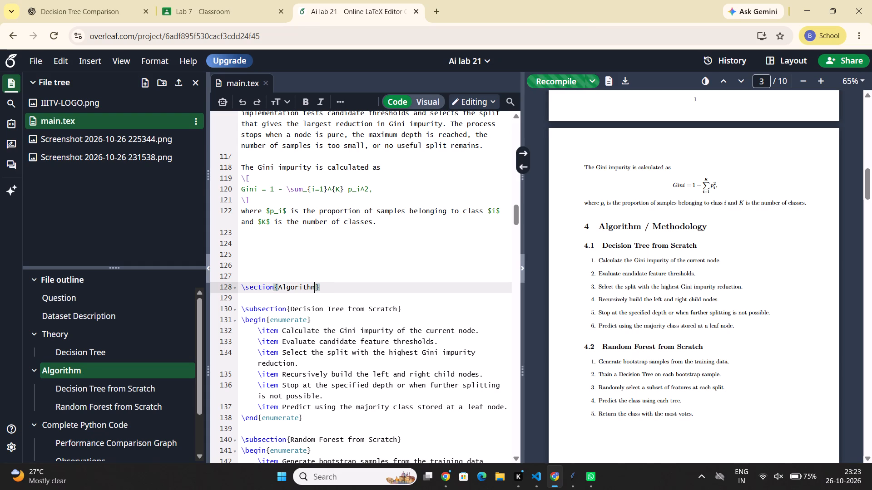
Delete the whole Theory section from the source, including its Decision Tree subsection and the Gini impurity formula.
scroll(590, 287, "up", 1)
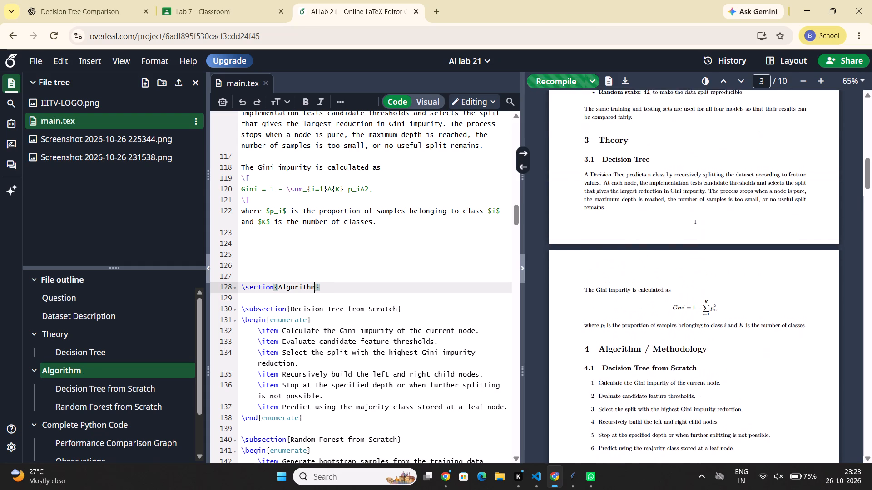
scroll(590, 287, "up", 1)
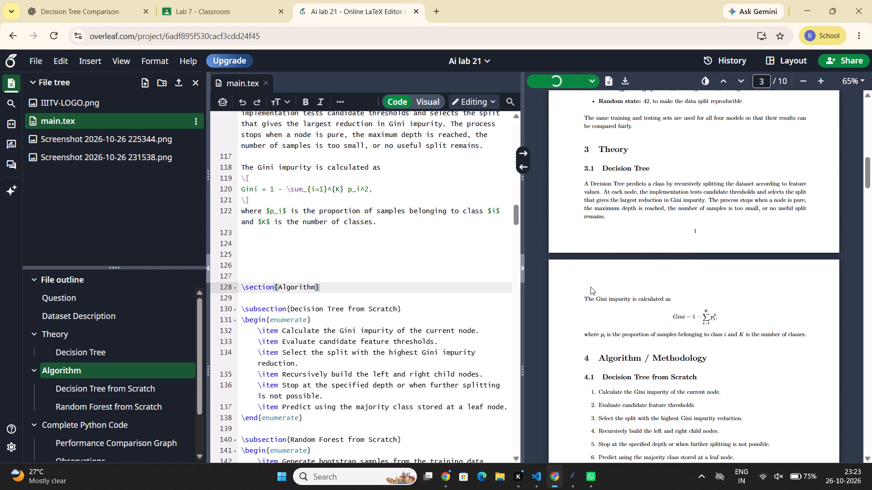
scroll(386, 235, "up", 2)
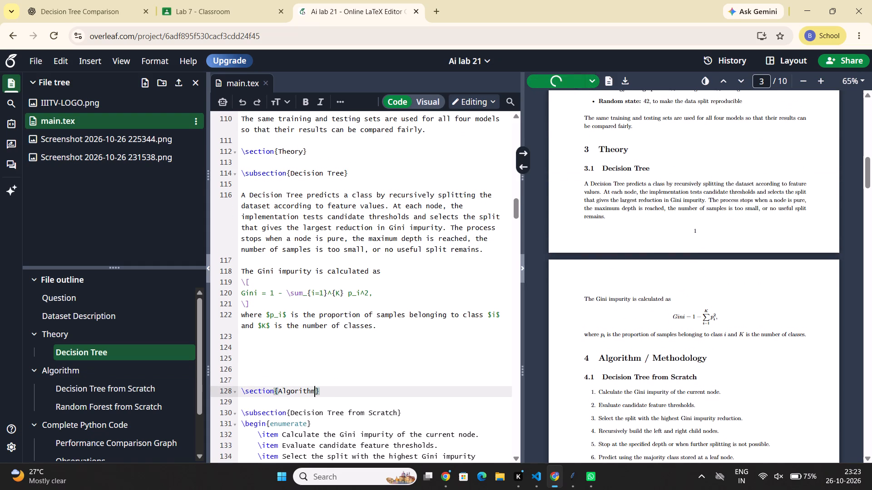
left_click_drag(385, 343, 250, 159)
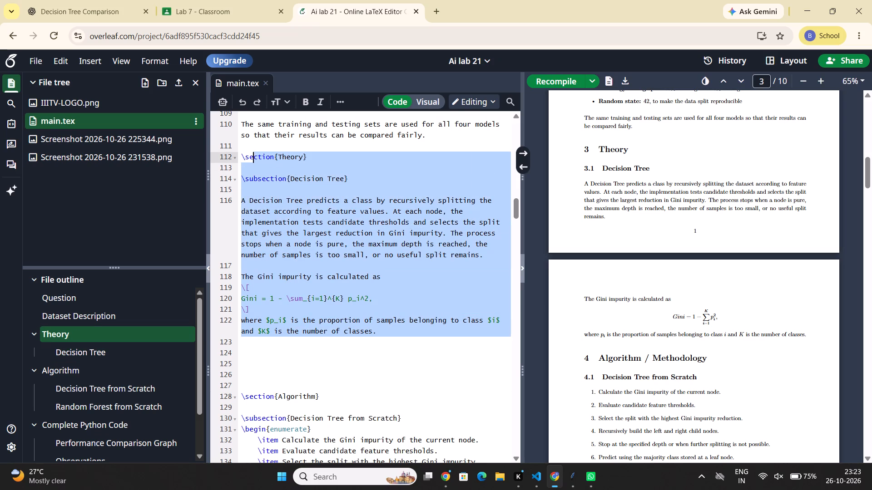
left_click_drag(250, 159, 238, 157)
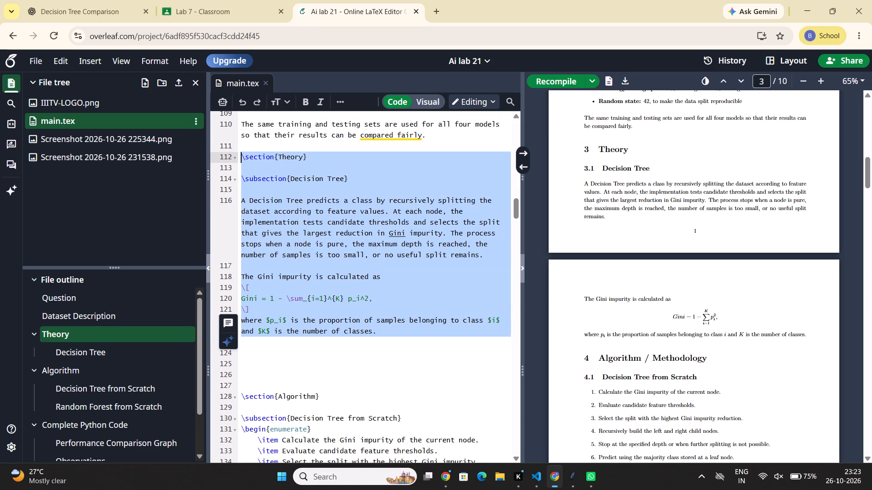
key("BackSpace")
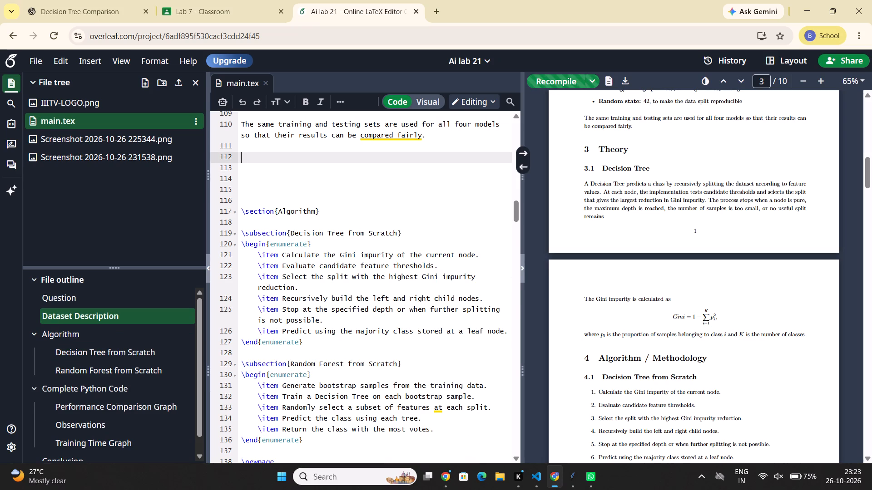
Remove the surplus blank lines between the end of the Dataset Description and the Algorithm section heading.
left_click(244, 198)
key("BackSpace")
key("BackSpace")
key("BackSpace")
key("BackSpace")
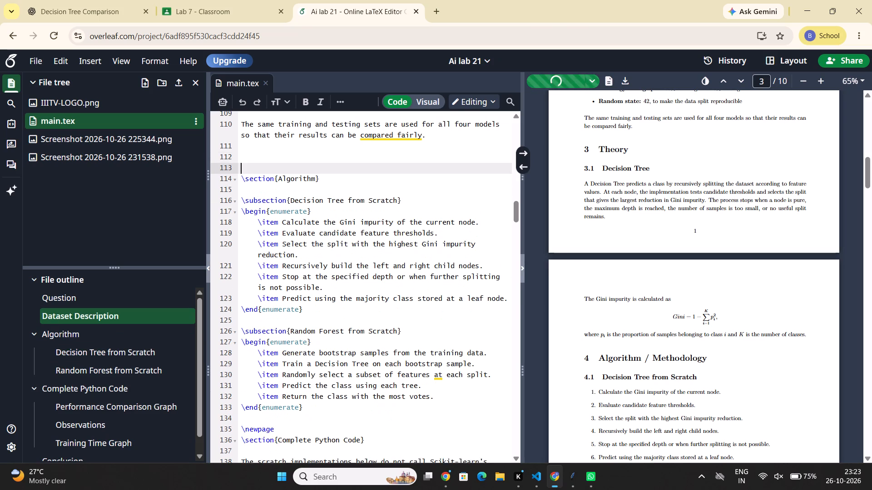
key("BackSpace")
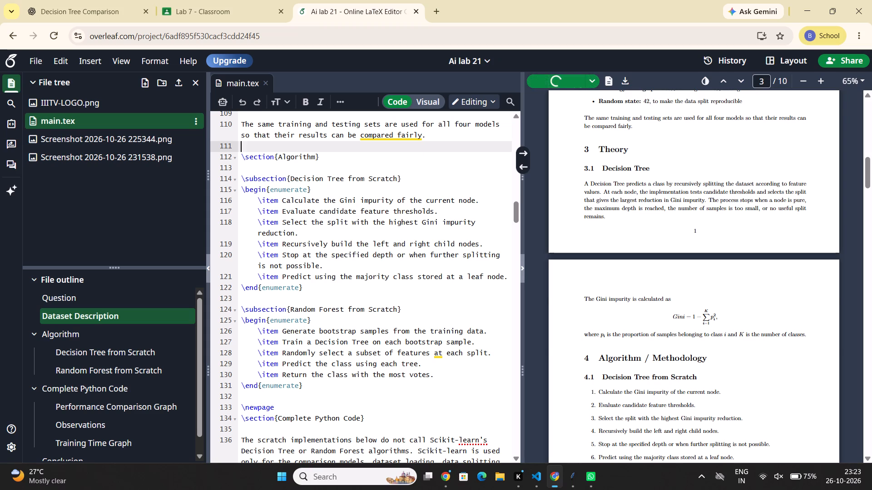
Review the compiled report's cover page, Question and Dataset Description, and the Performance Comparison Graph, Observations, Training Time Graph and Conclusion.
scroll(586, 200, "up", 2)
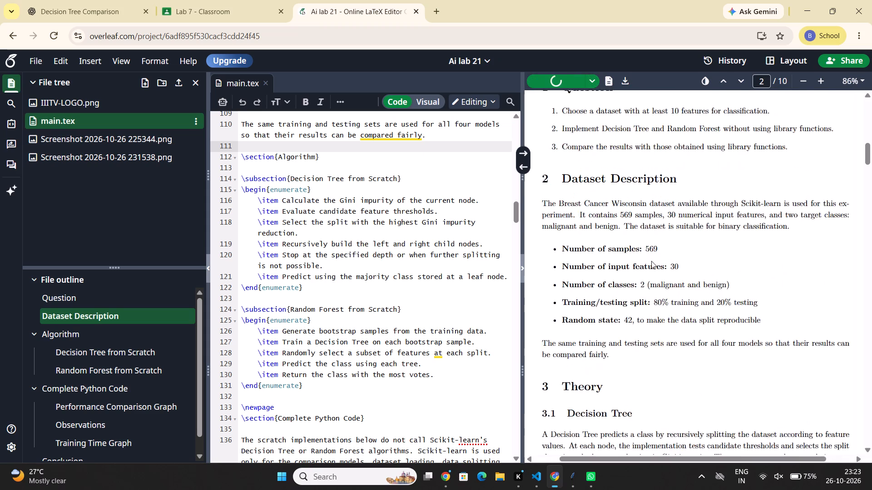
scroll(651, 261, "left", 1)
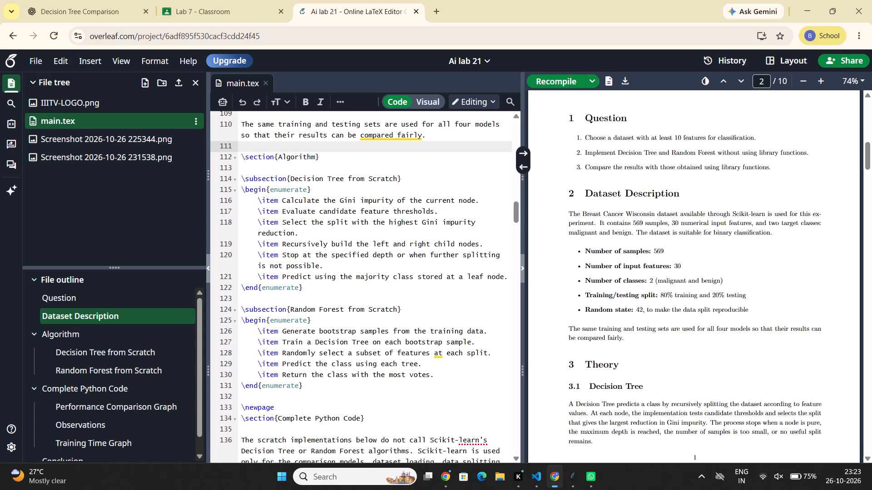
scroll(651, 261, "down", 1)
scroll(651, 261, "up", 1)
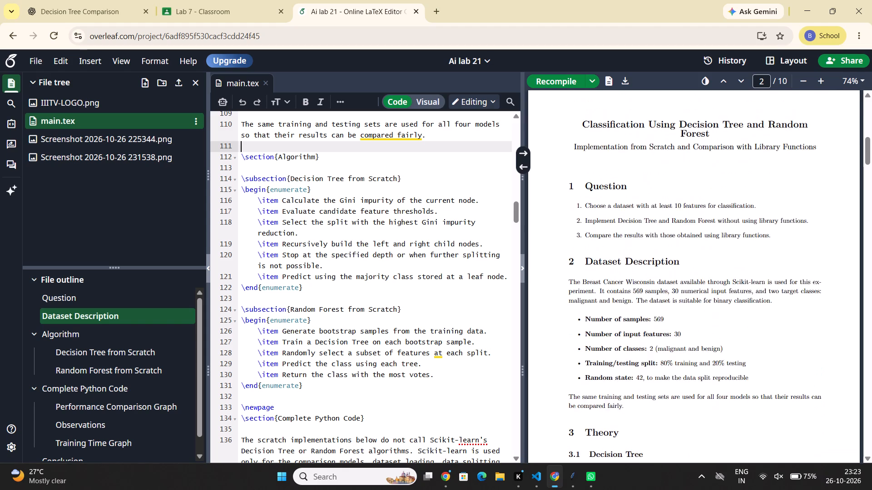
scroll(651, 261, "up", 4)
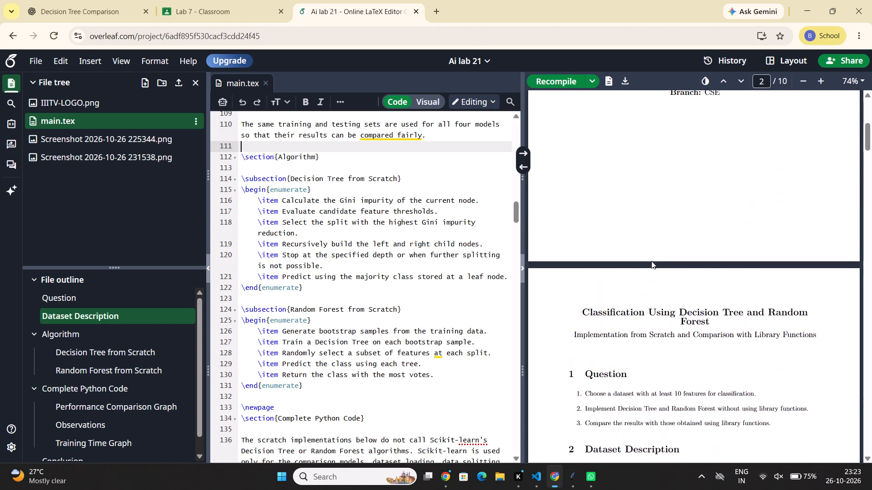
scroll(651, 261, "up", 2)
scroll(651, 261, "down", 4)
scroll(651, 261, "up", 1)
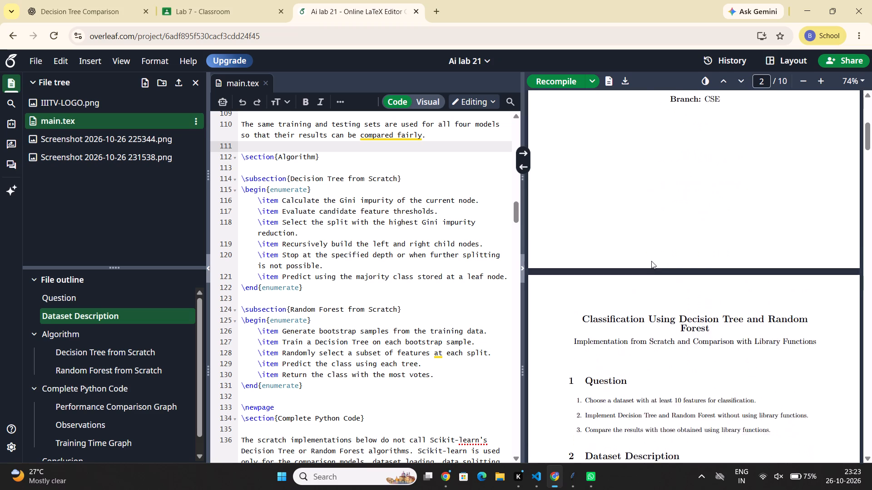
scroll(651, 261, "up", 3)
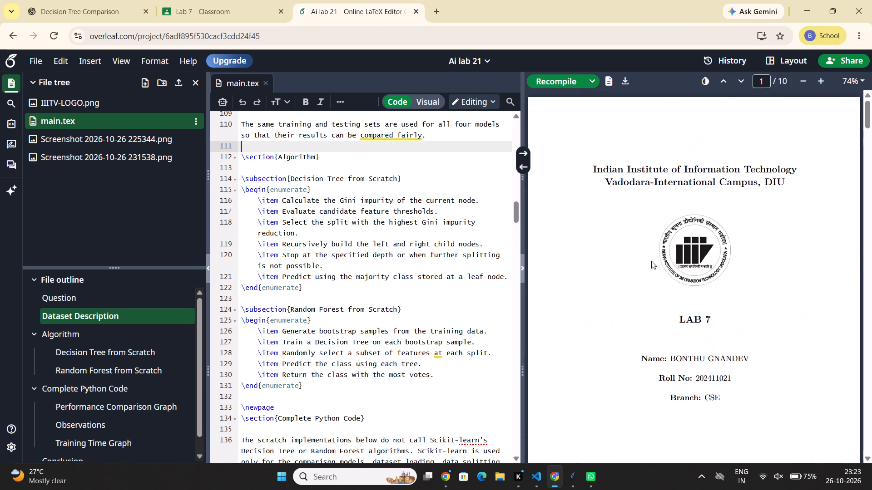
scroll(651, 261, "down", 15)
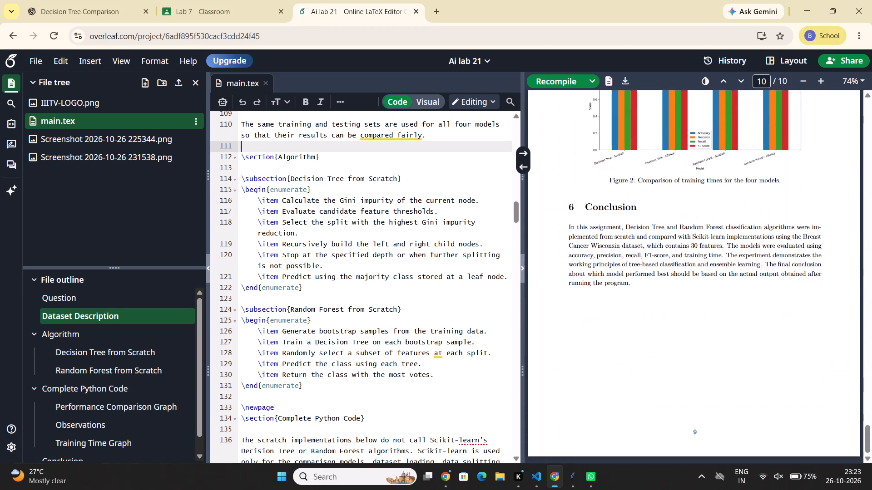
scroll(651, 261, "up", 6)
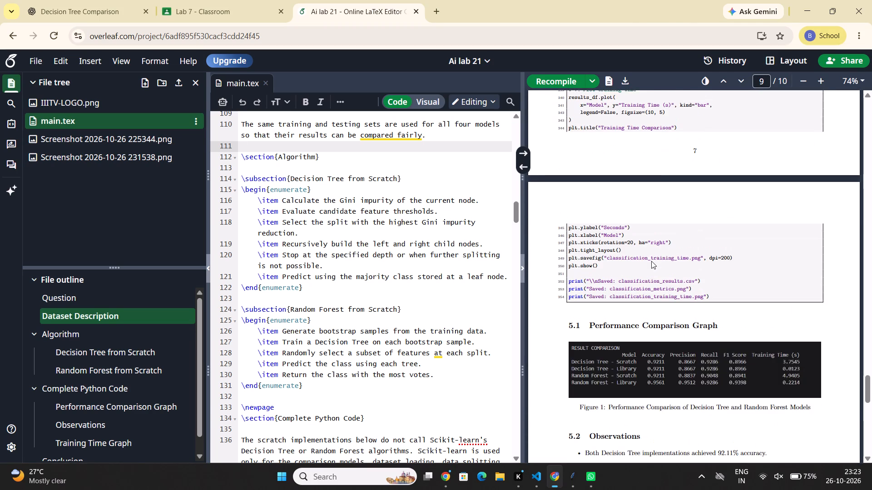
scroll(651, 261, "down", 5)
scroll(651, 261, "up", 2)
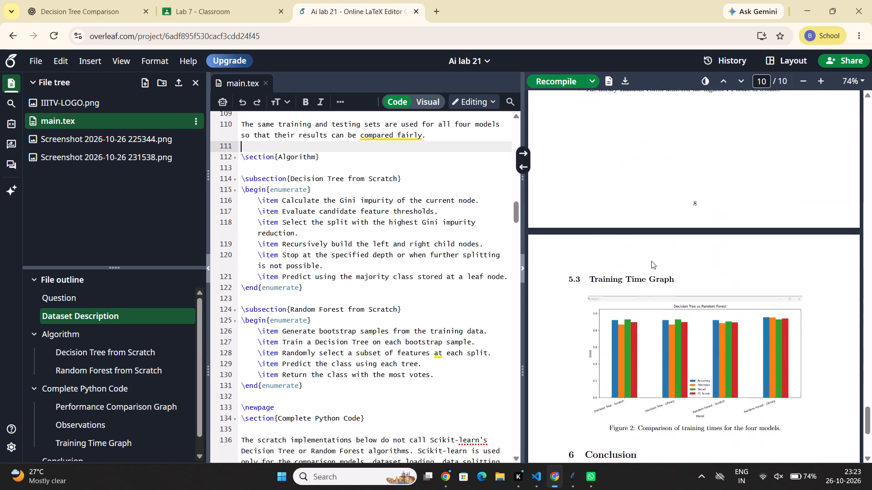
scroll(651, 261, "up", 3)
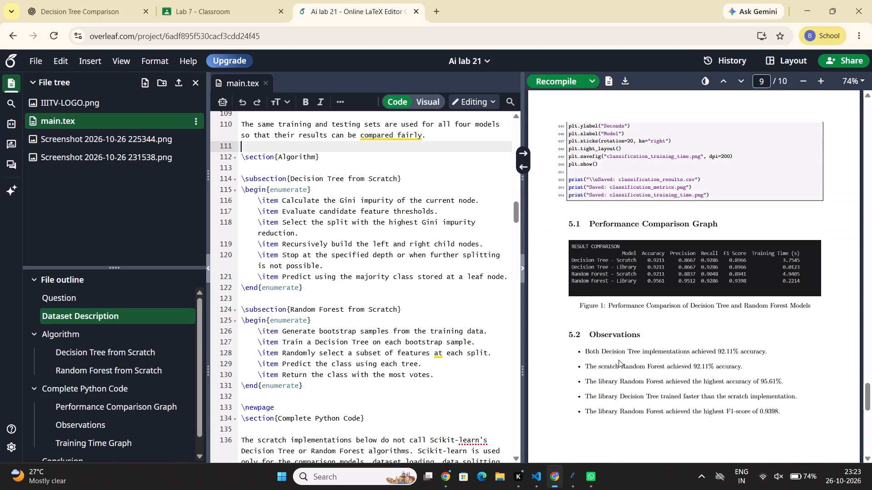
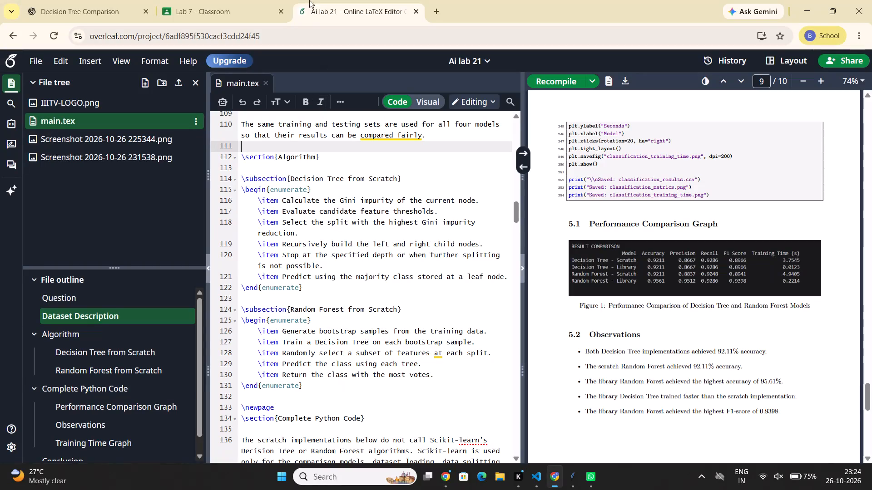
Check the Lab 7 task list in Classroom, and review the compiled report's training time graph, conclusion, code and cover page in Overleaf.
left_click(188, 5)
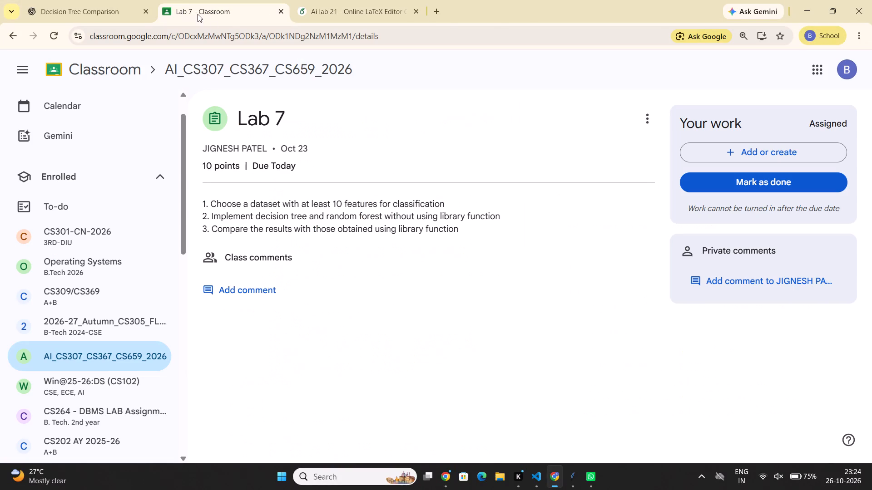
scroll(391, 288, "up", 1)
scroll(391, 288, "down", 1)
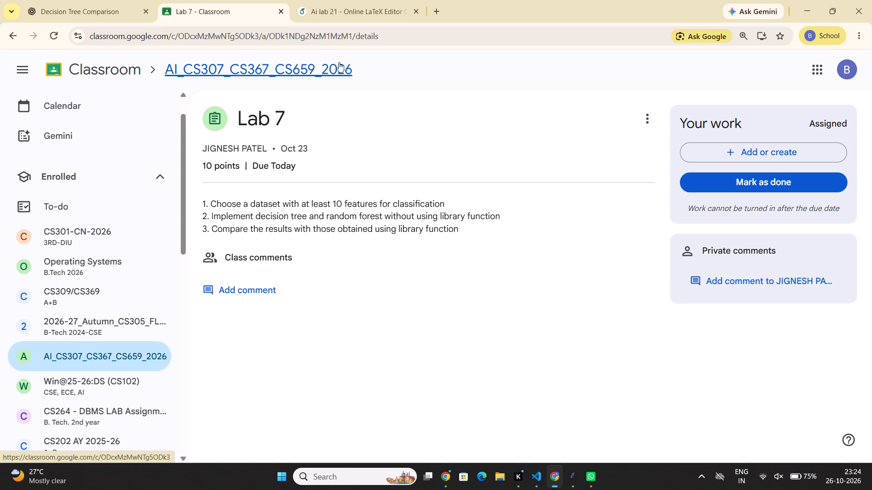
left_click(337, 0)
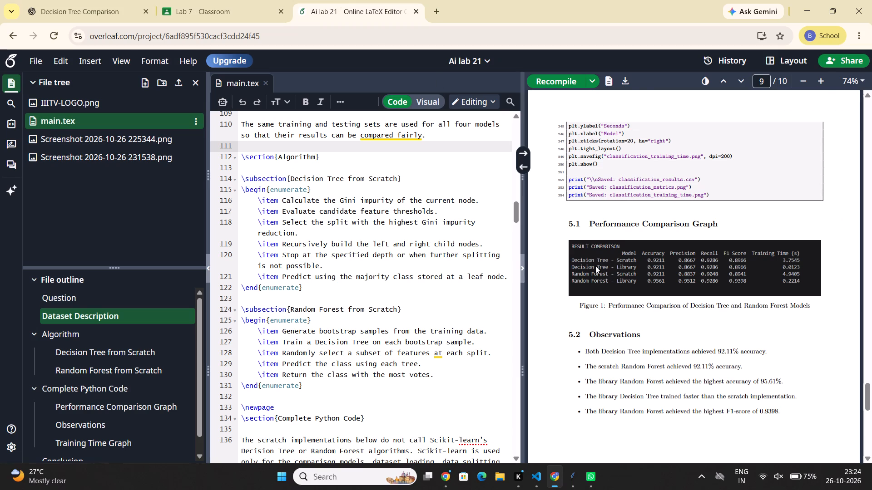
scroll(595, 266, "down", 5)
scroll(595, 266, "up", 2)
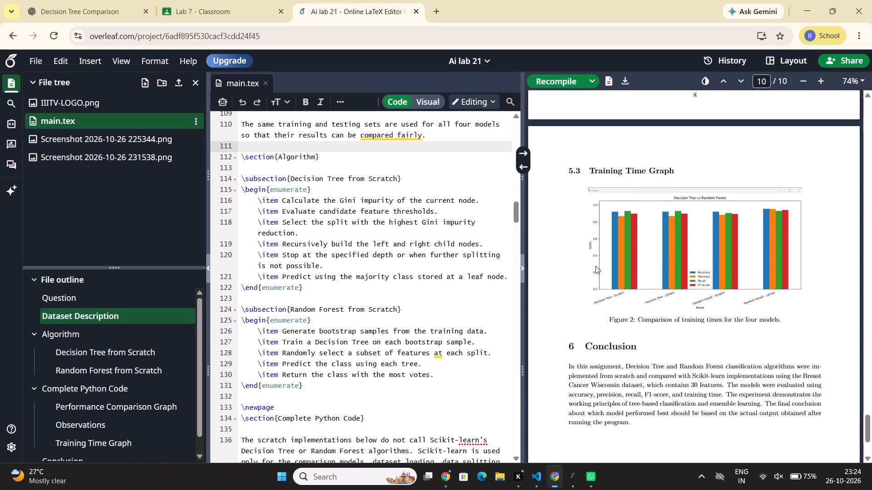
scroll(595, 266, "down", 1)
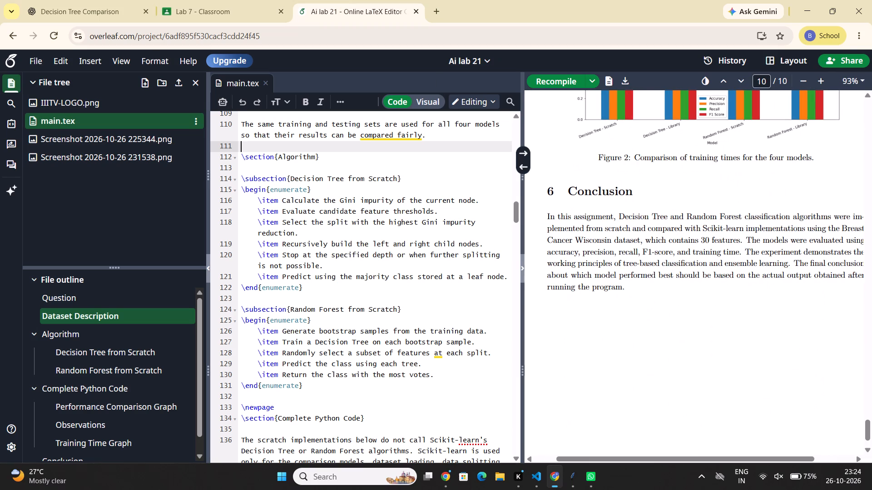
scroll(620, 243, "left", 1)
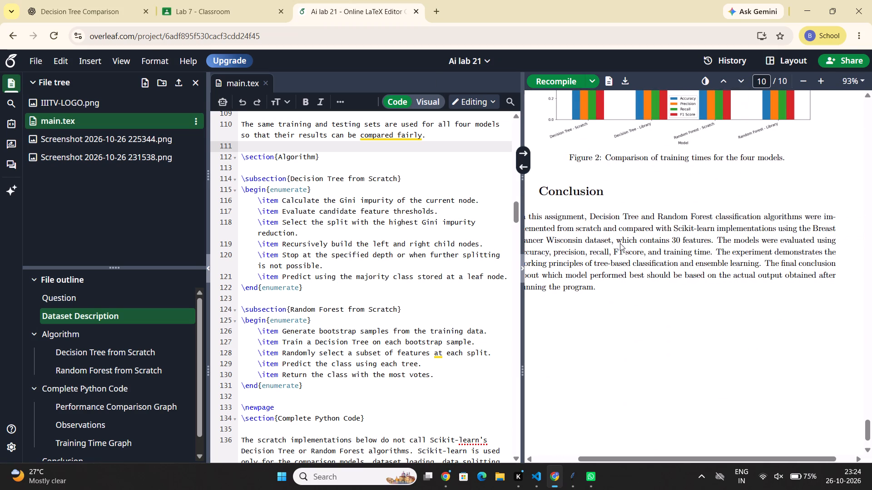
scroll(620, 243, "up", 1)
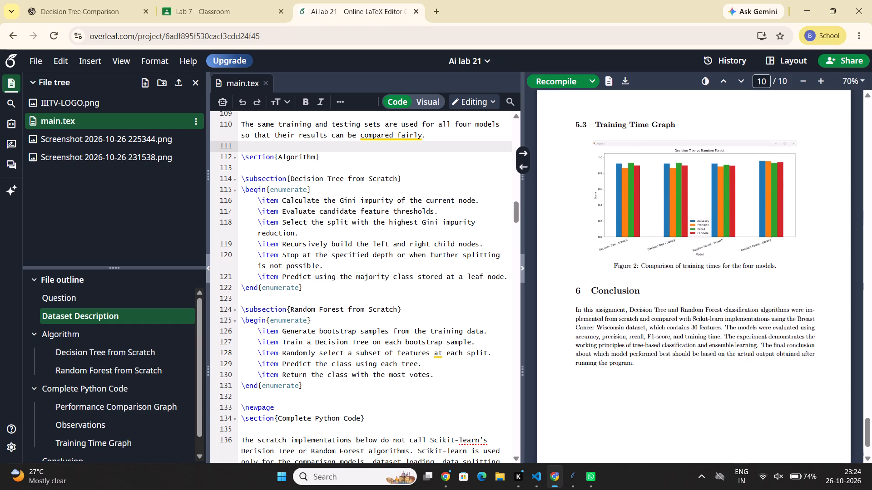
scroll(620, 243, "up", 7)
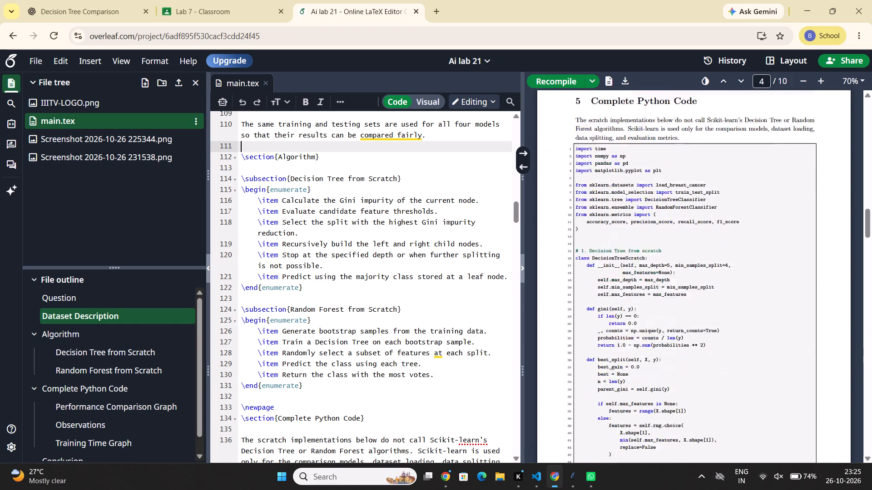
scroll(620, 243, "up", 3)
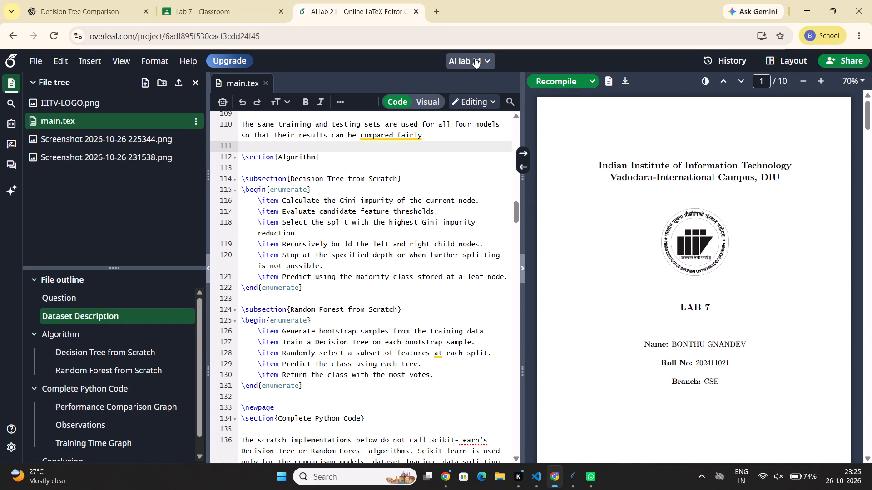
left_click(475, 58)
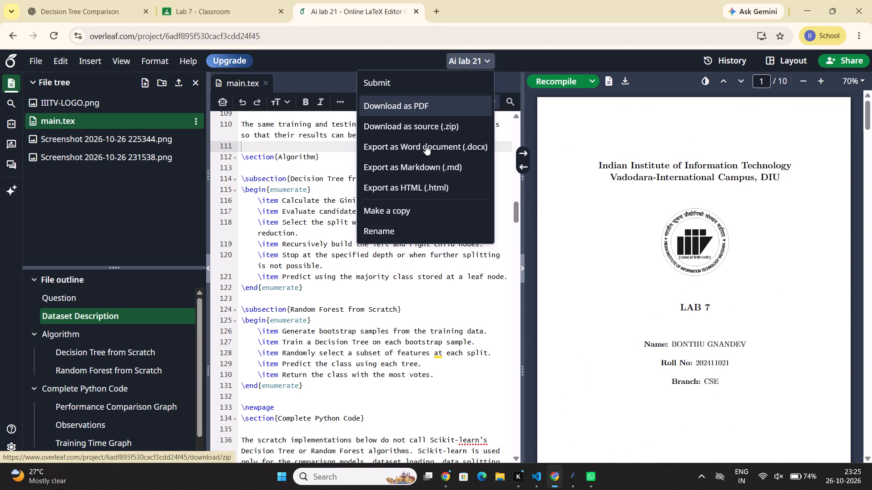
left_click(393, 228)
key("BackSpace")
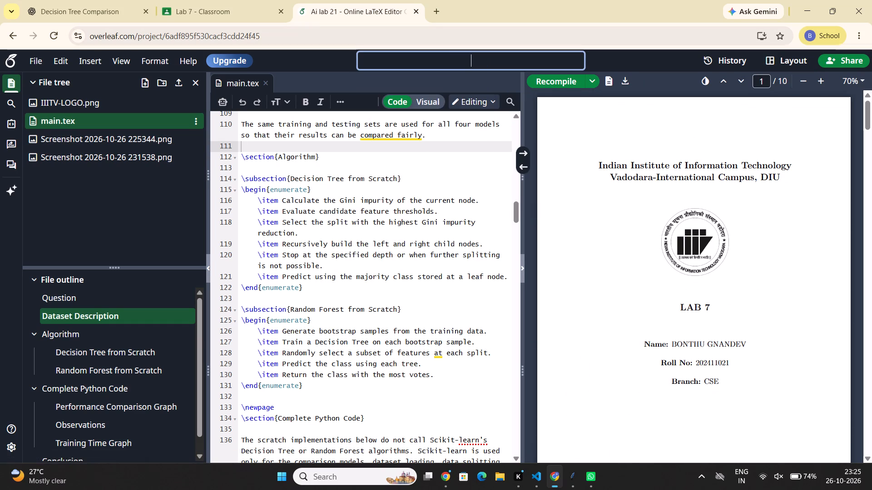
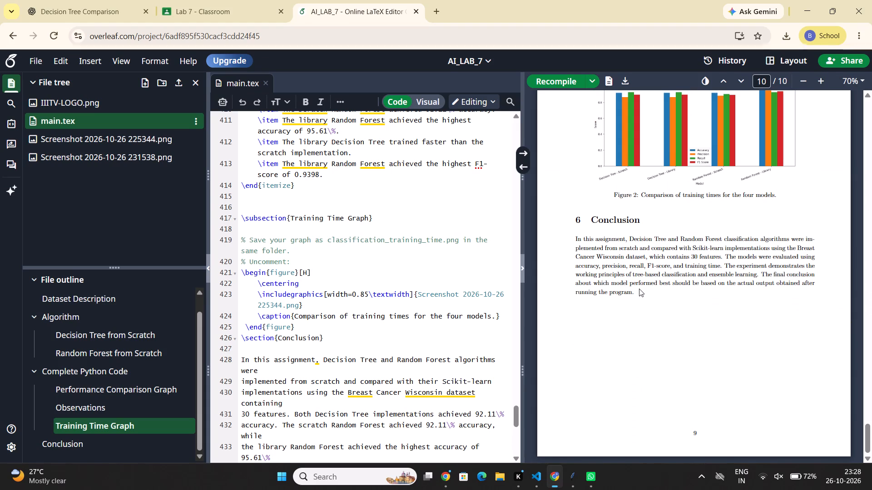
scroll(639, 289, "up", 2)
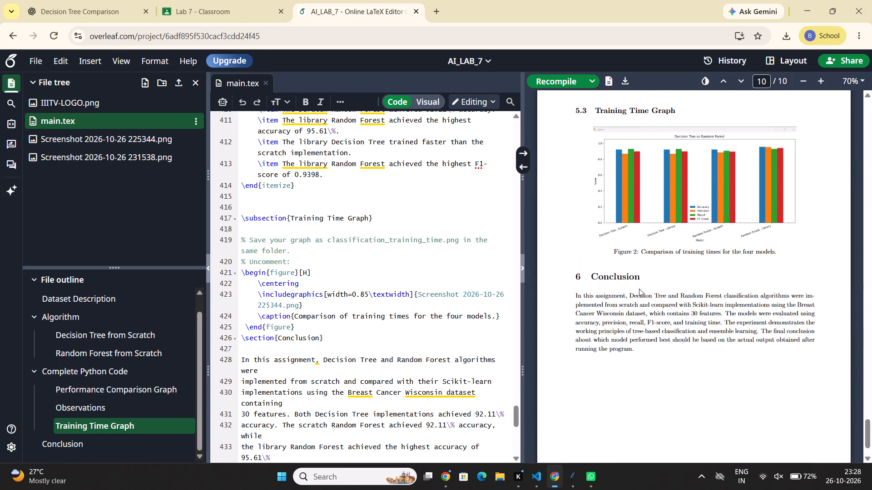
scroll(639, 289, "up", 3)
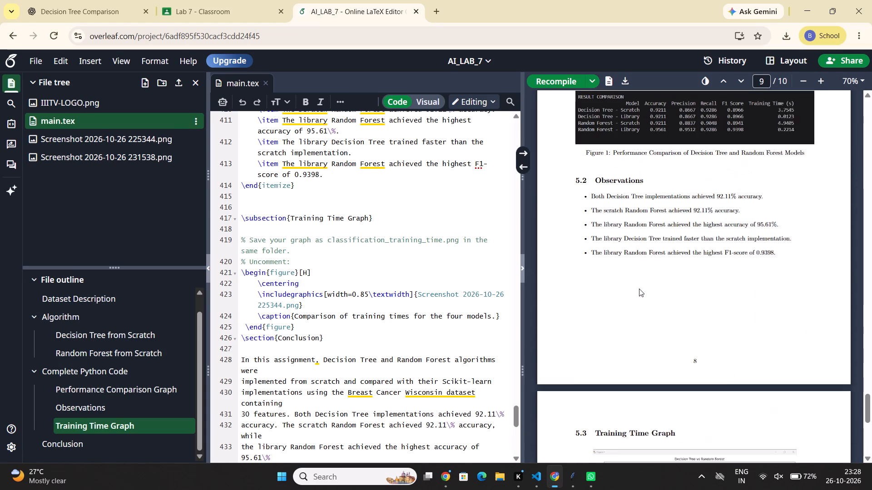
scroll(639, 289, "up", 3)
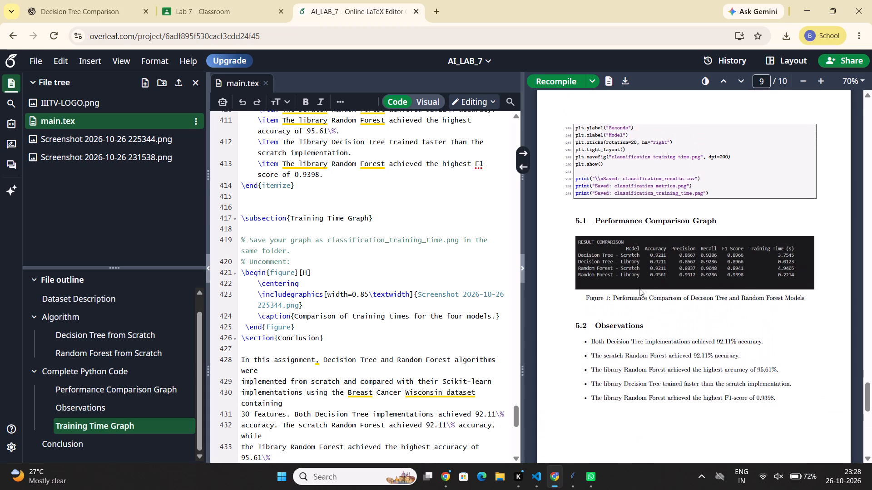
double_click(623, 322)
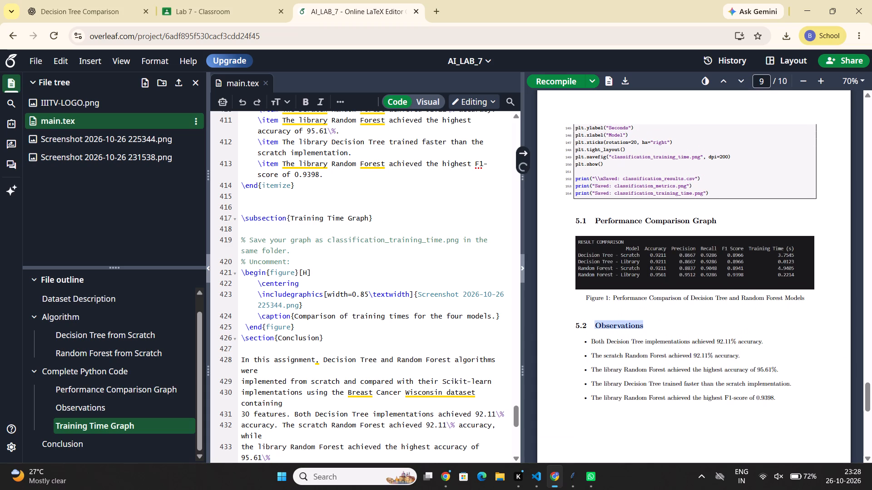
scroll(623, 322, "down", 2)
scroll(623, 322, "up", 2)
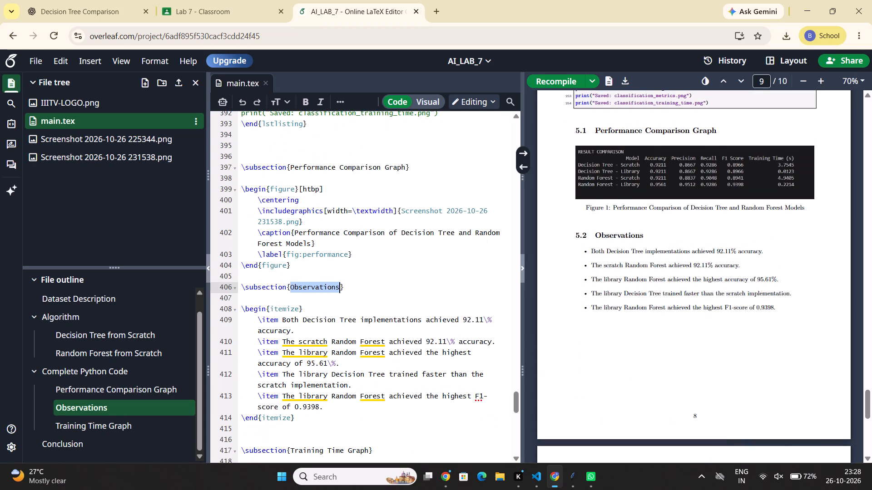
left_click_drag(300, 425, 228, 284)
key("ctrl+v")
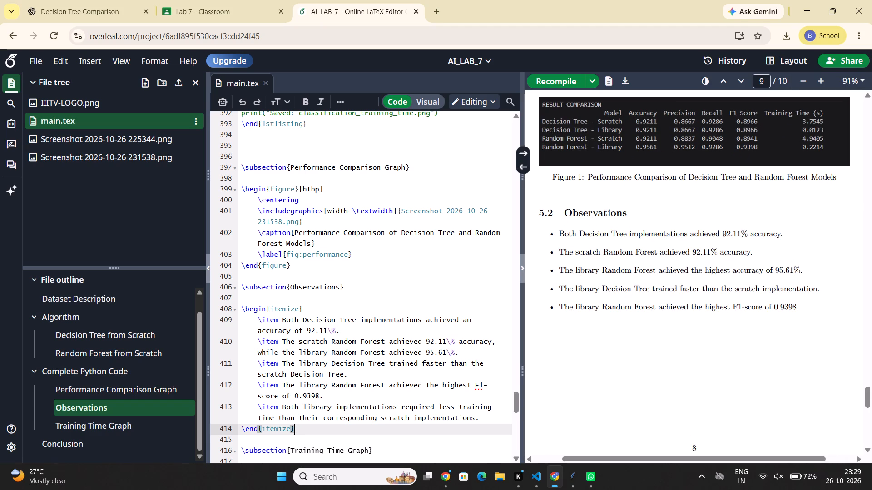
Compare the Theory and Algorithm sections in the PDF preview with the corresponding source in main.tex.
scroll(668, 309, "right", 1)
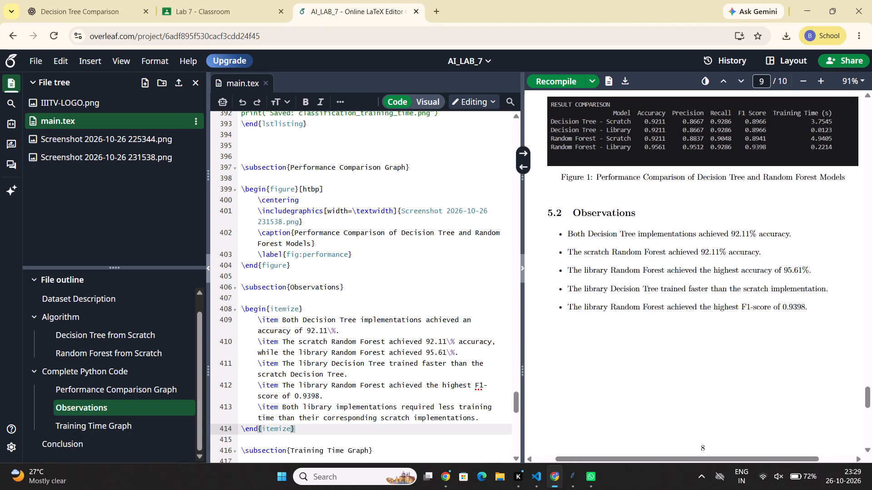
scroll(668, 309, "right", 1)
scroll(668, 309, "up", 1)
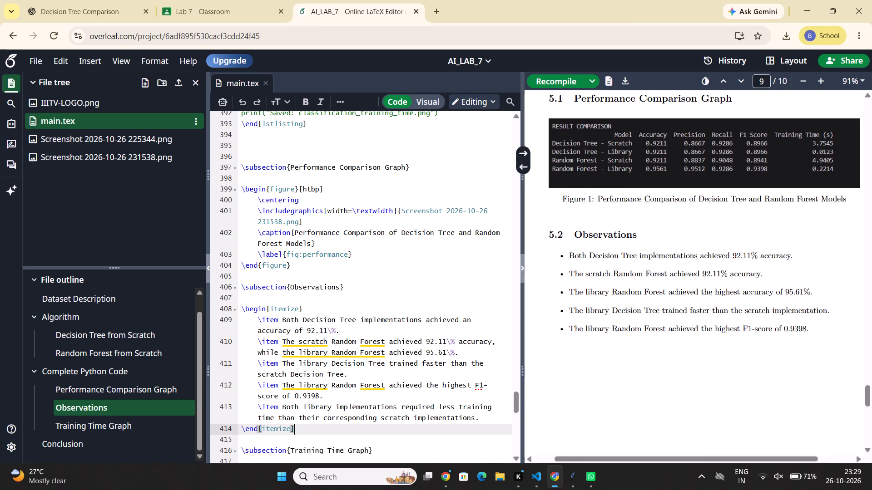
scroll(668, 309, "up", 5)
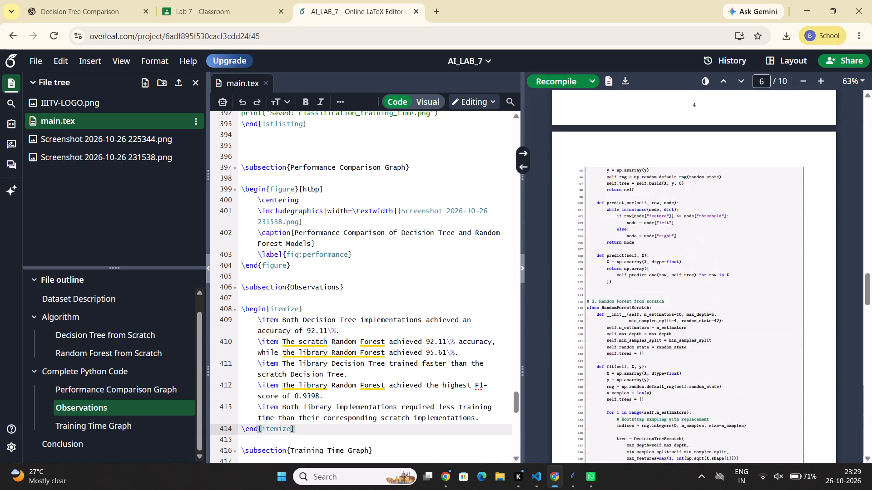
scroll(668, 309, "up", 4)
scroll(668, 309, "down", 1)
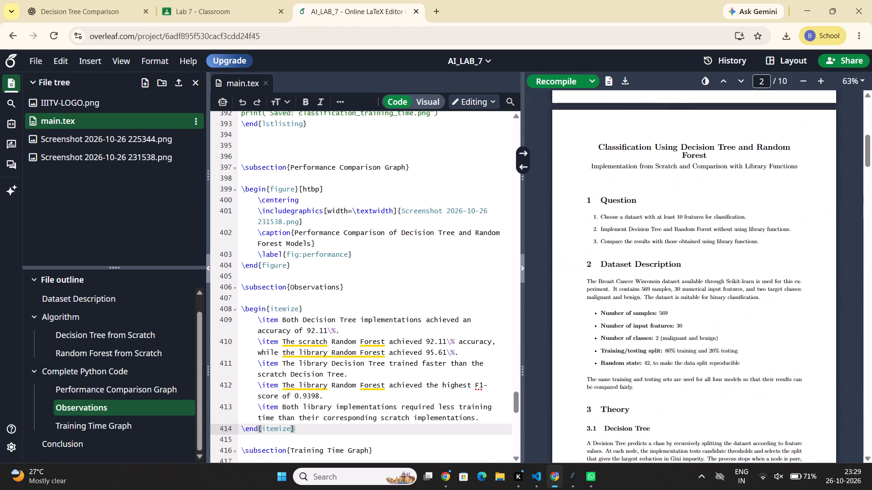
scroll(668, 309, "down", 2)
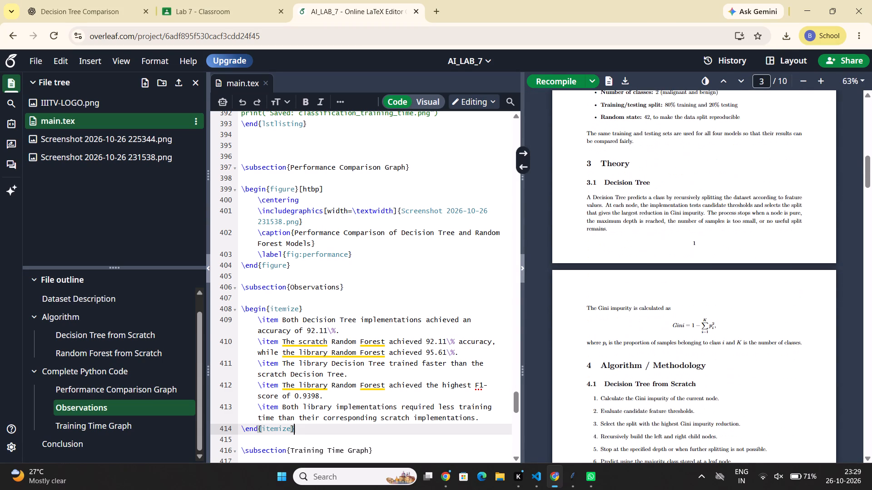
double_click(615, 158)
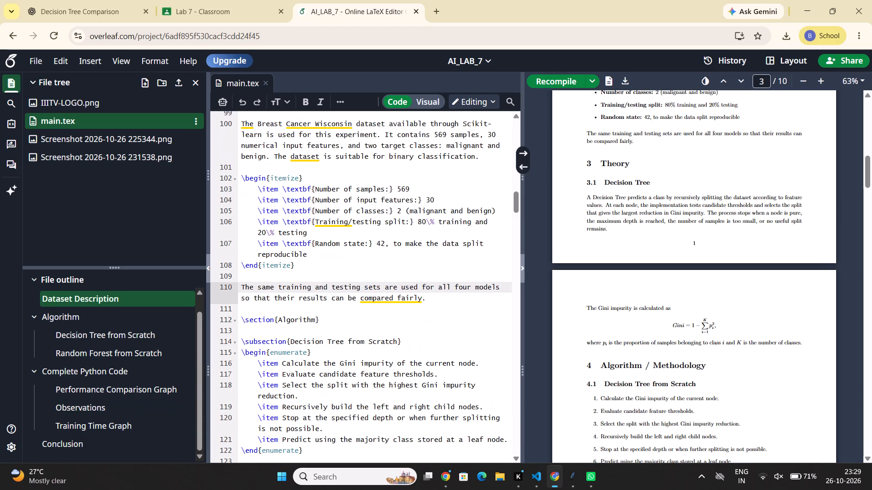
scroll(309, 257, "up", 2)
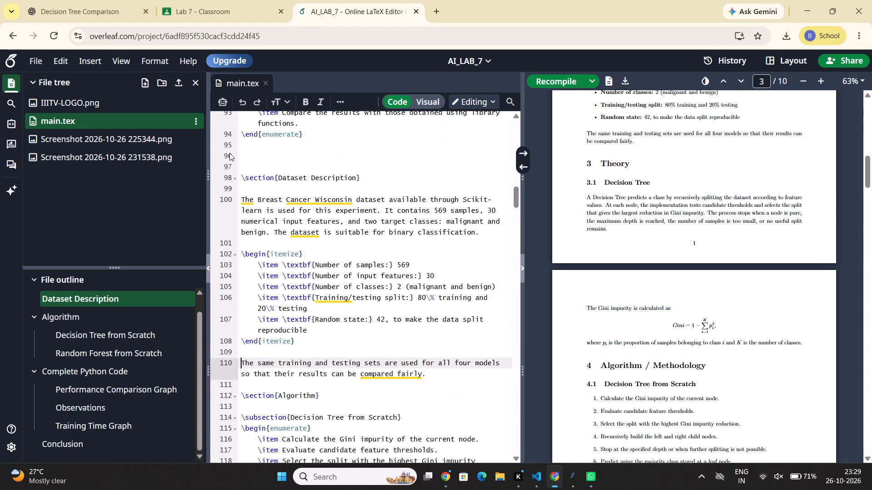
scroll(259, 179, "down", 1)
scroll(259, 179, "up", 2)
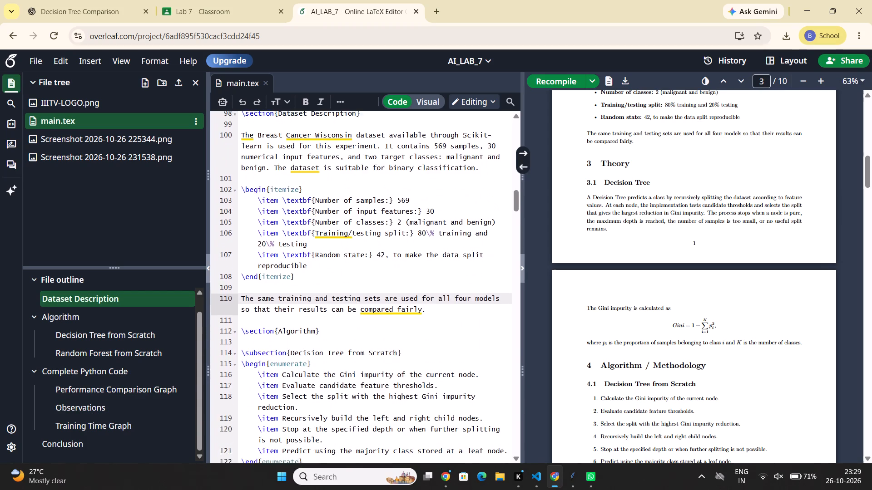
scroll(259, 179, "up", 1)
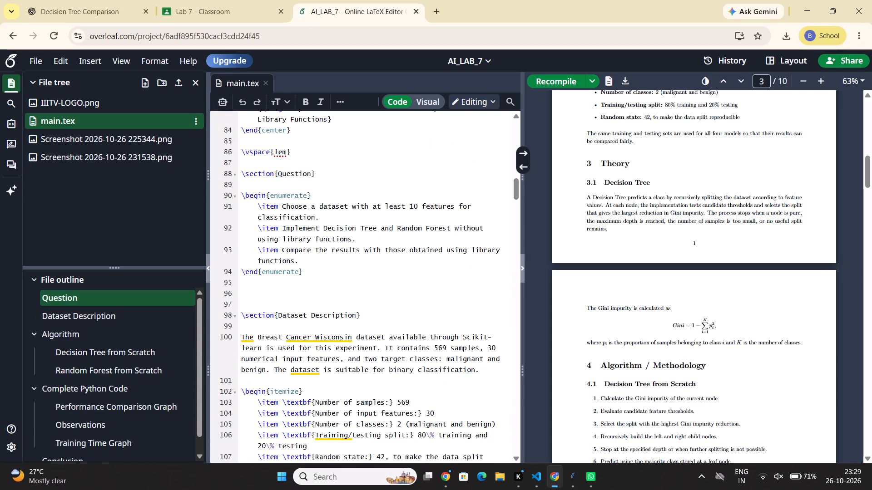
scroll(660, 254, "up", 2)
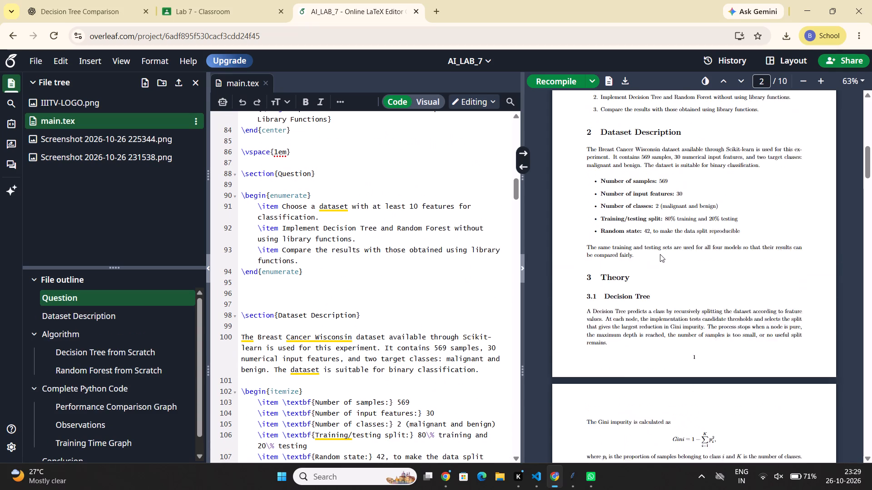
scroll(660, 254, "up", 1)
scroll(660, 254, "down", 2)
scroll(369, 389, "down", 2)
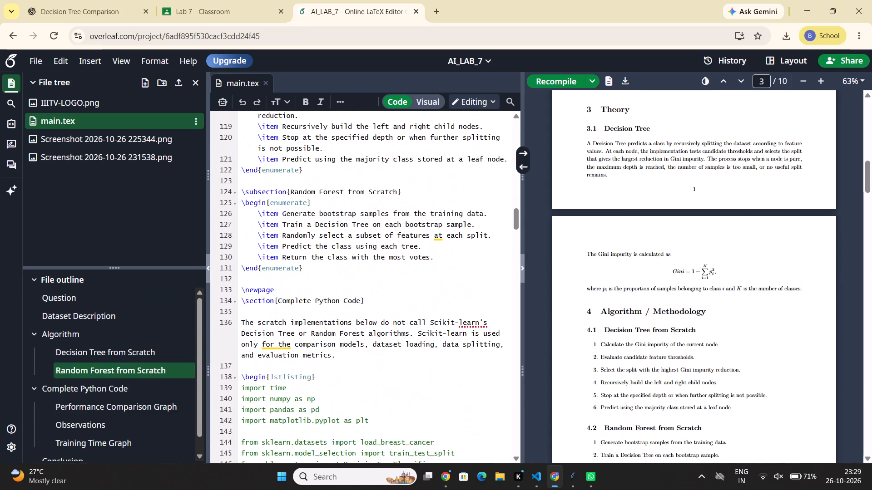
scroll(369, 389, "down", 2)
scroll(369, 389, "up", 3)
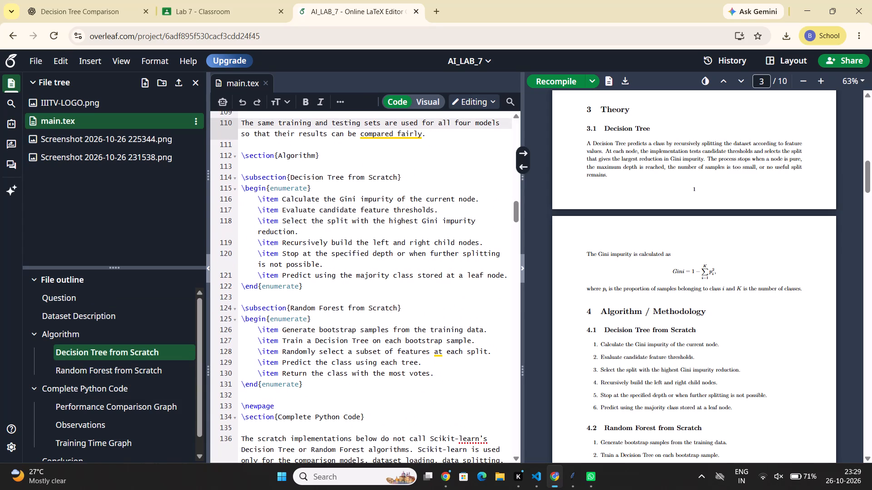
double_click(604, 113)
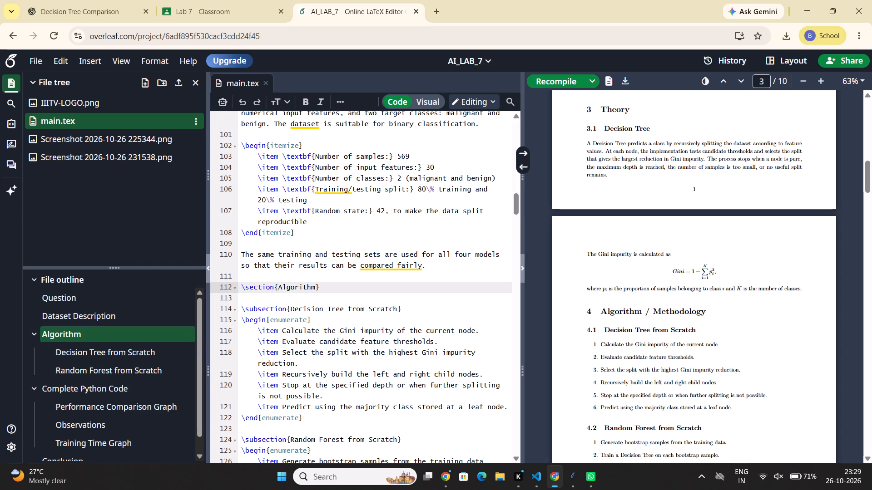
Recompile the AI_LAB_7 report.
left_click(559, 81)
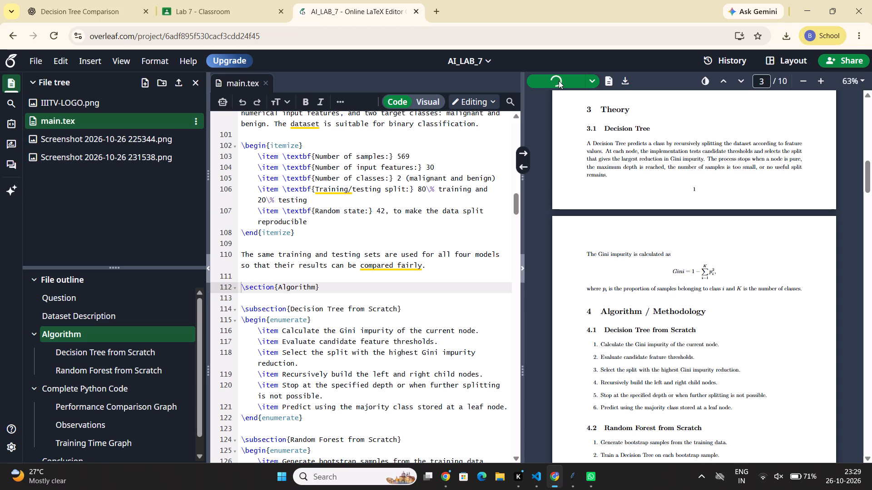
Review the PDF preview from the Algorithm section and Python code through the Observations and Training Time Graph subsections.
scroll(668, 280, "up", 1)
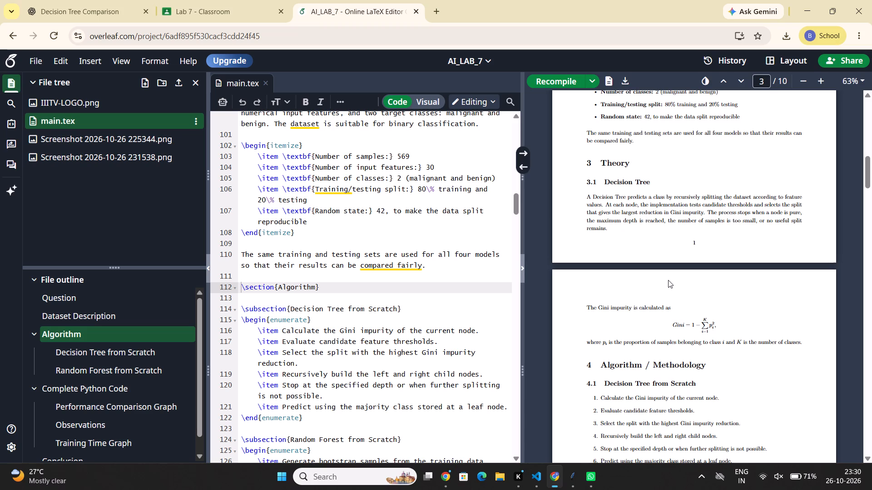
scroll(727, 284, "down", 13)
scroll(727, 284, "up", 3)
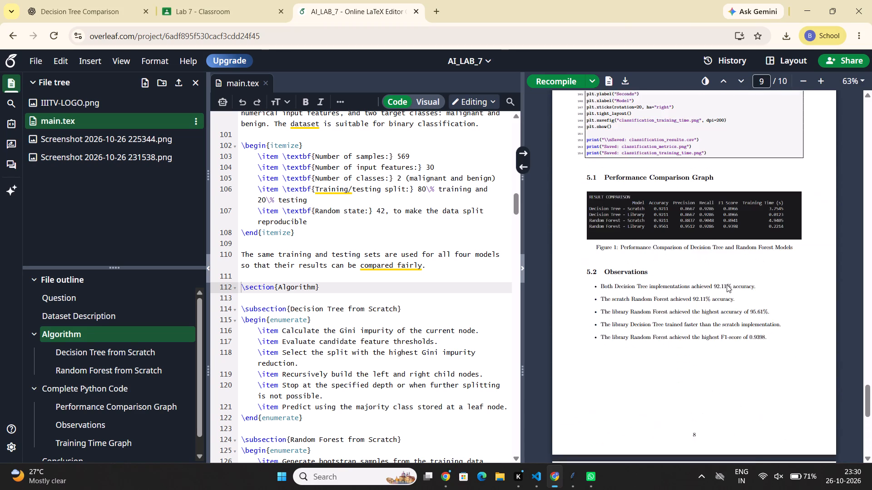
scroll(727, 284, "up", 8)
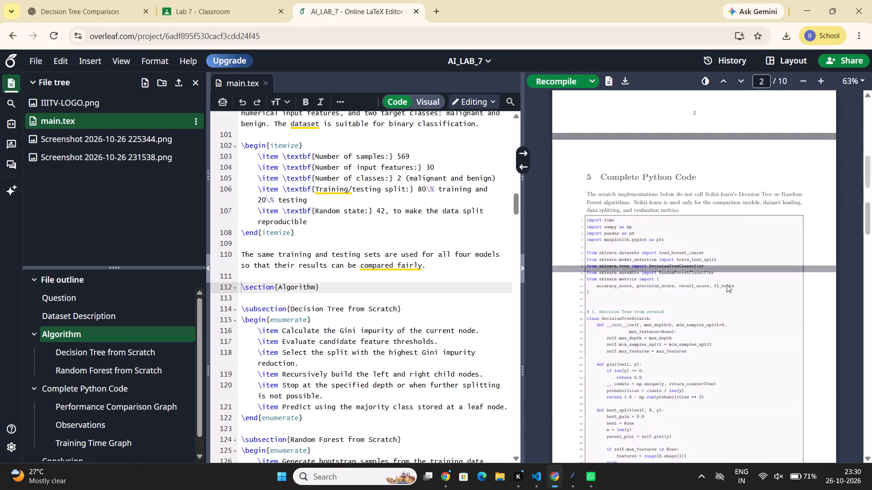
scroll(727, 284, "up", 5)
scroll(727, 284, "down", 4)
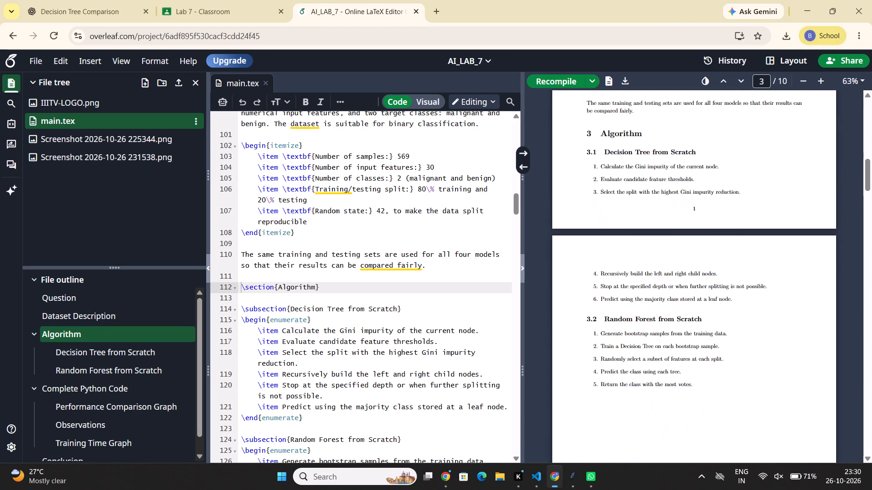
scroll(727, 284, "down", 5)
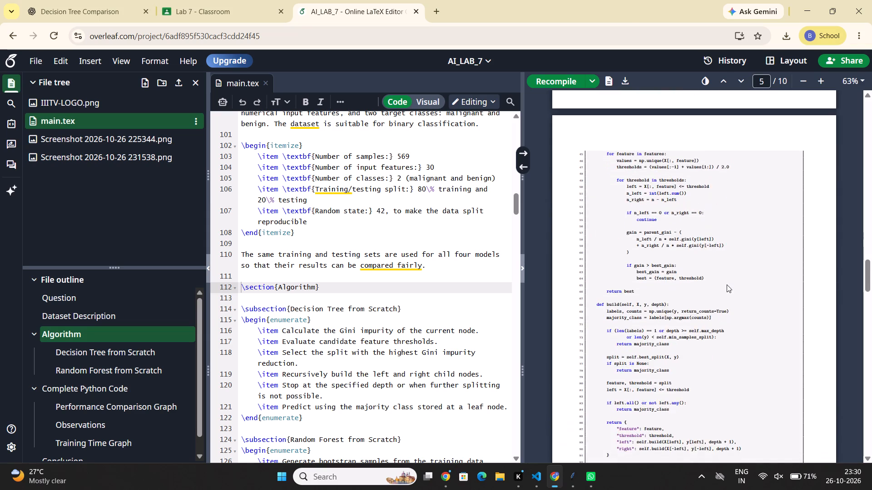
scroll(727, 284, "down", 4)
scroll(727, 284, "up", 2)
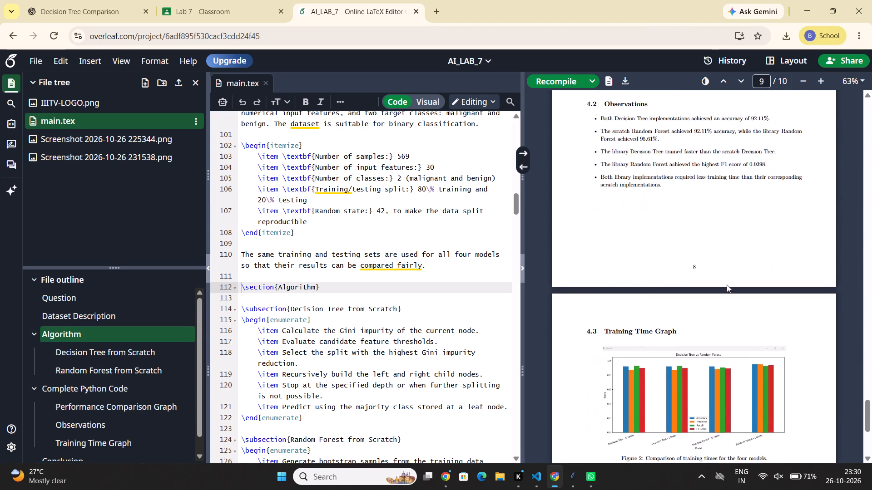
Review the PDF preview from the title and Dataset Description pages through the Training Time Graph and Conclusion.
scroll(727, 284, "up", 5)
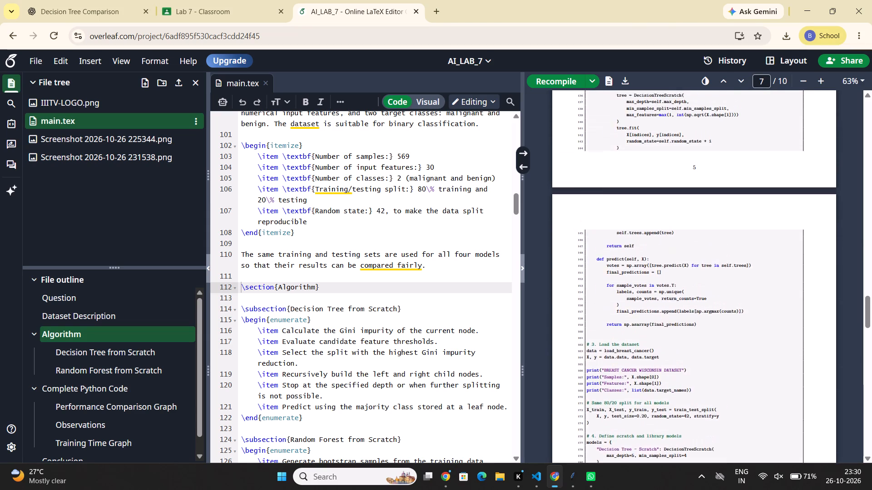
scroll(727, 284, "up", 5)
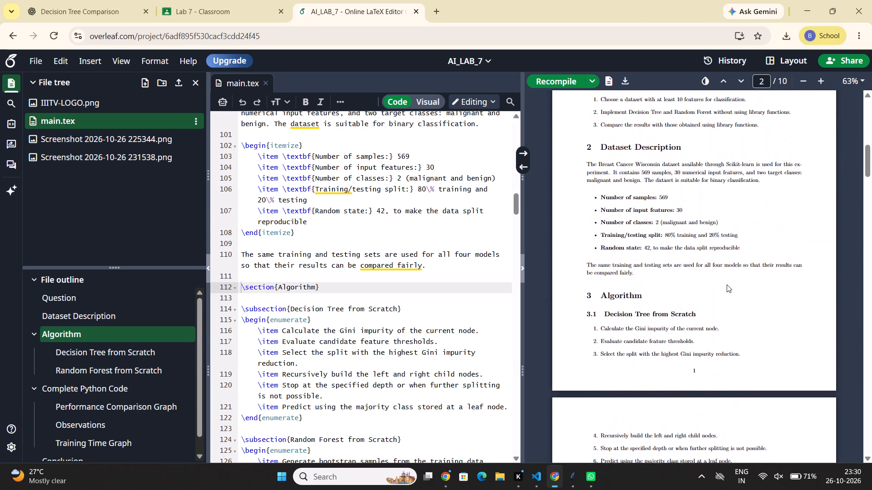
scroll(727, 284, "up", 4)
scroll(727, 284, "down", 5)
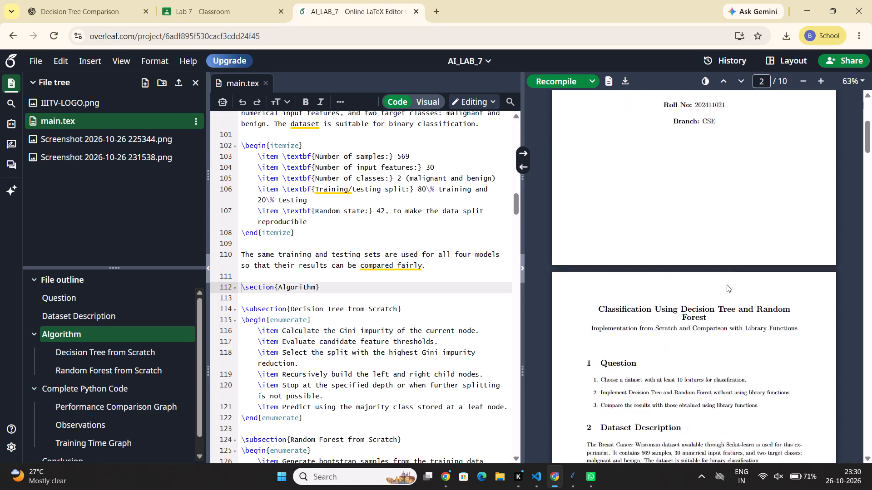
scroll(727, 284, "down", 9)
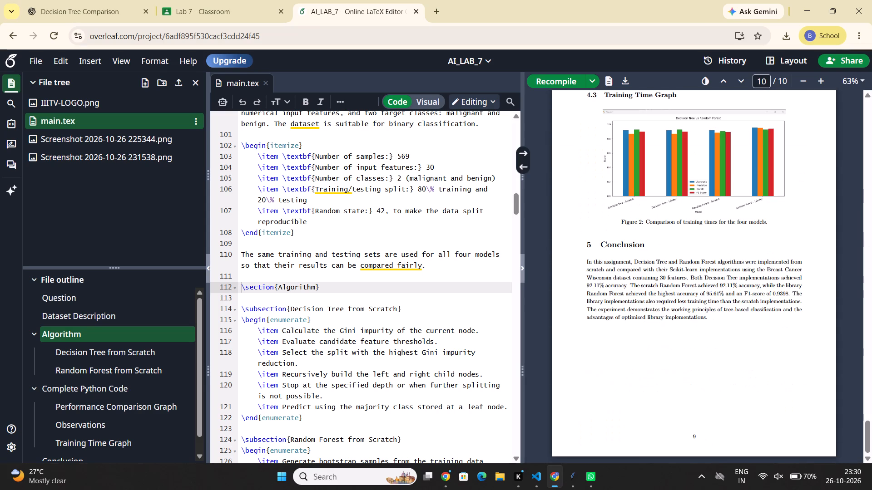
scroll(709, 292, "up", 1)
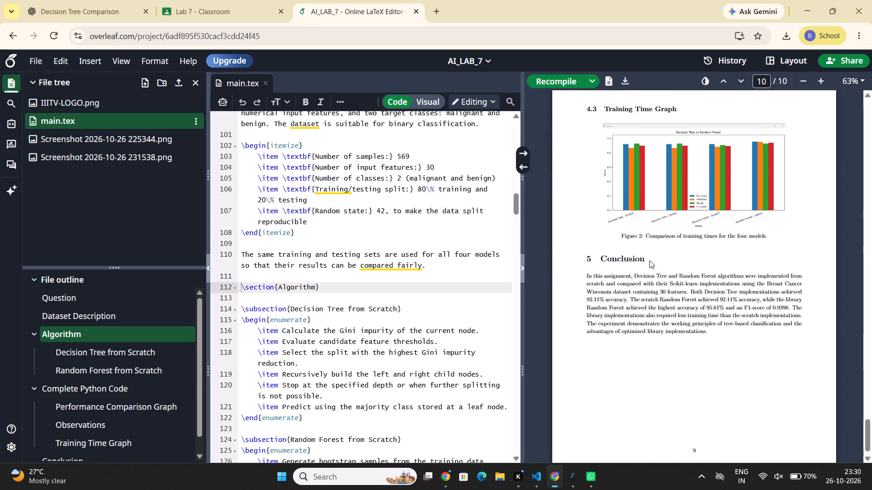
left_click(633, 256)
scroll(668, 317, "up", 1)
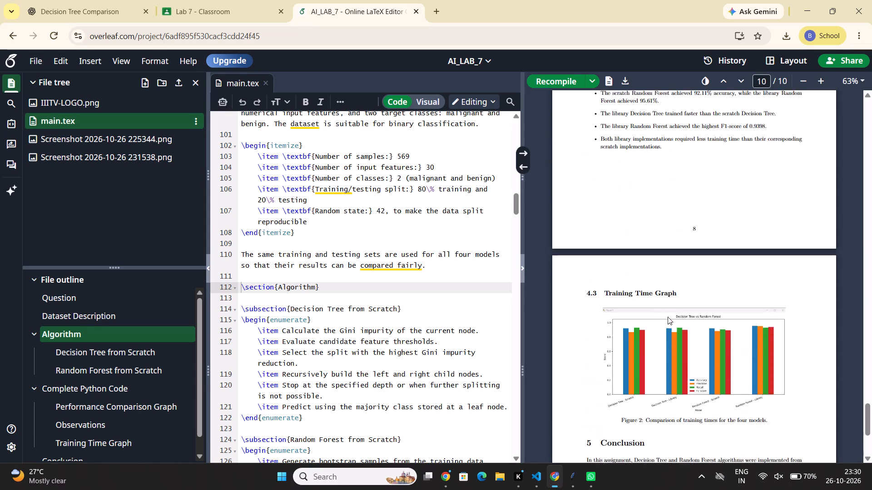
scroll(668, 317, "up", 1)
scroll(668, 317, "down", 2)
scroll(668, 317, "up", 2)
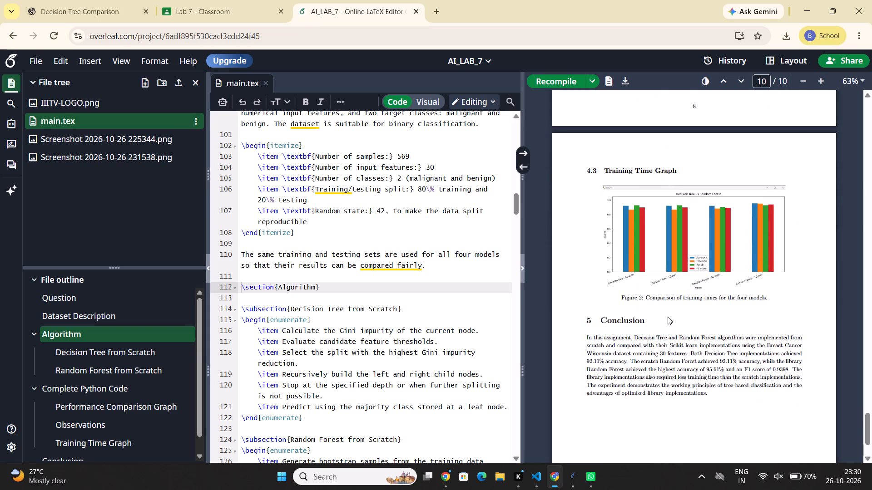
scroll(668, 317, "up", 3)
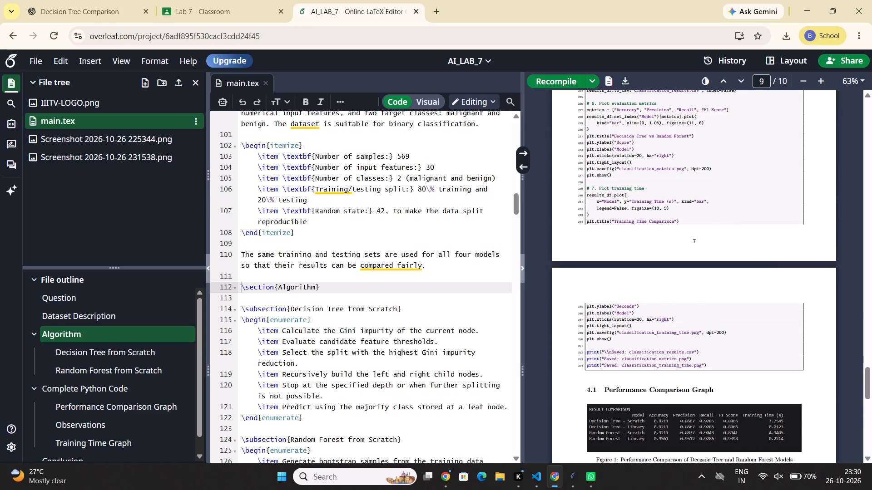
scroll(668, 317, "up", 3)
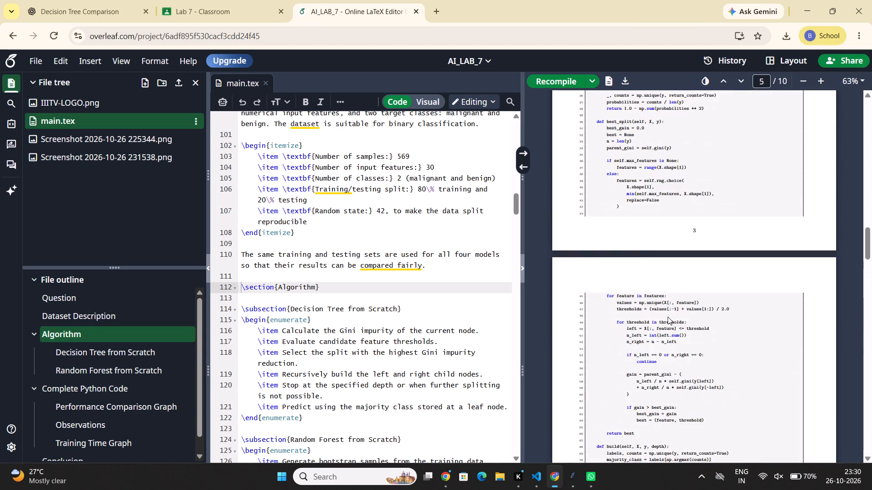
scroll(668, 317, "up", 3)
scroll(668, 317, "down", 1)
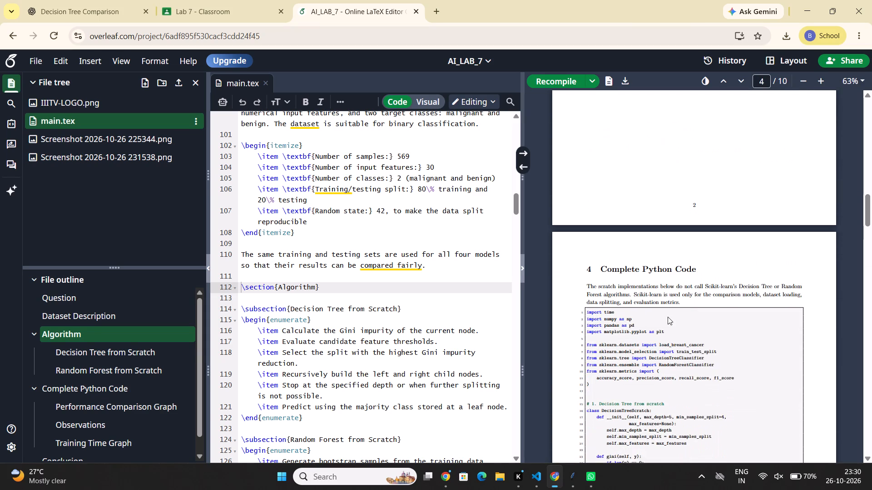
scroll(668, 317, "down", 3)
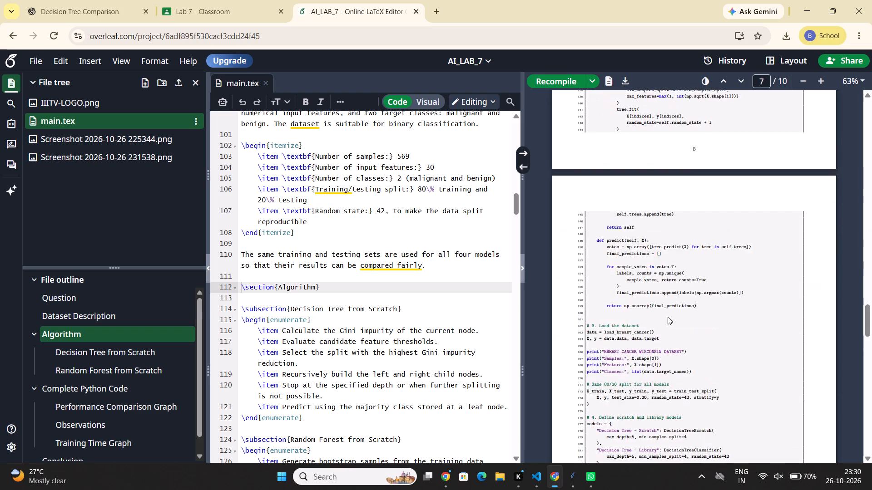
scroll(668, 317, "down", 4)
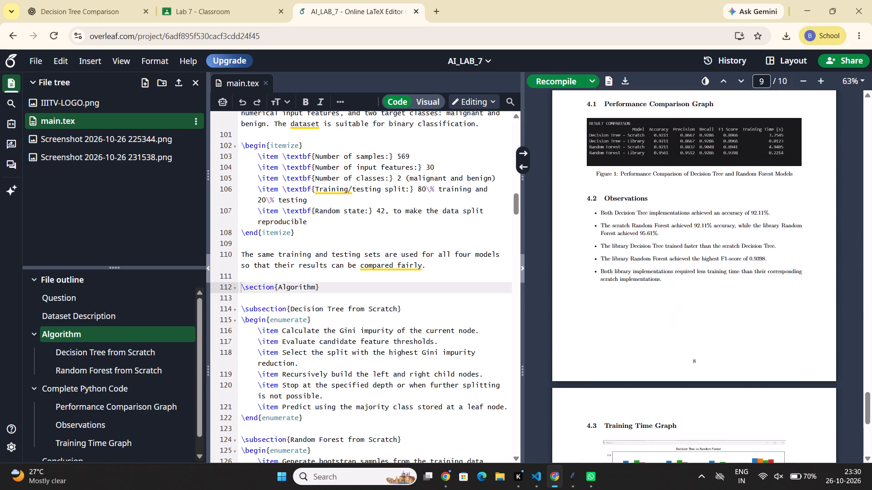
scroll(668, 317, "up", 4)
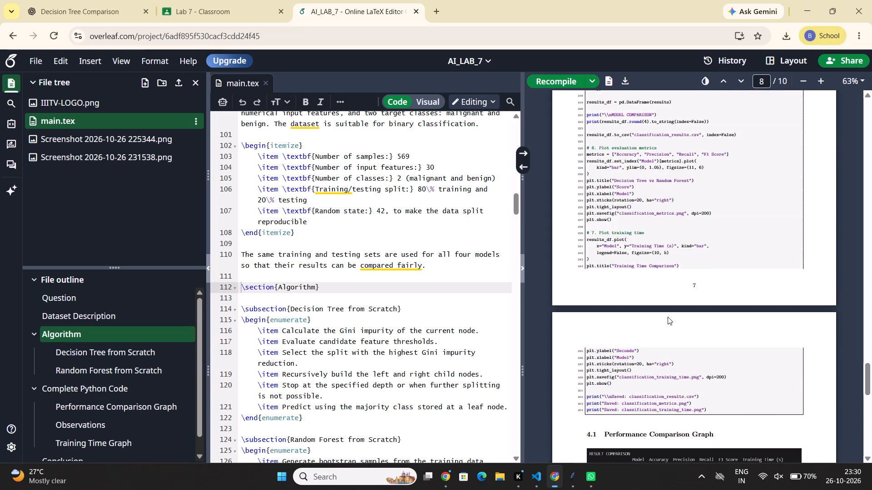
scroll(668, 317, "up", 1)
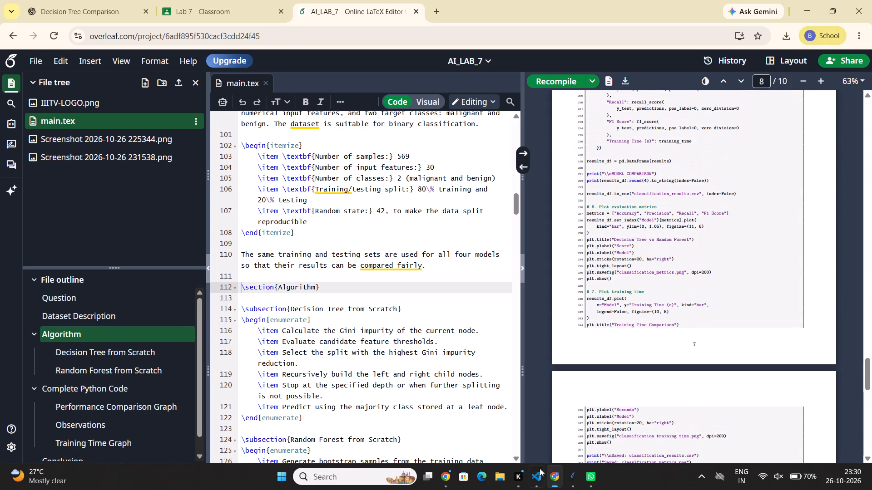
left_click(539, 474)
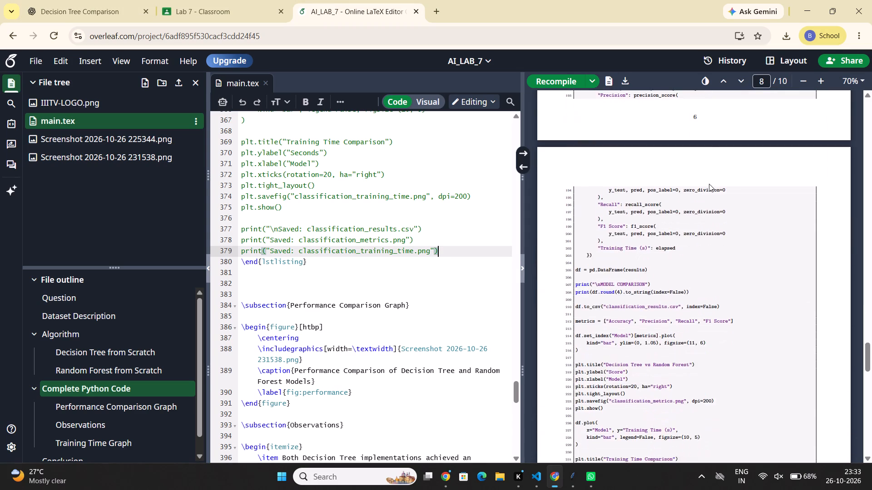
scroll(709, 184, "down", 6)
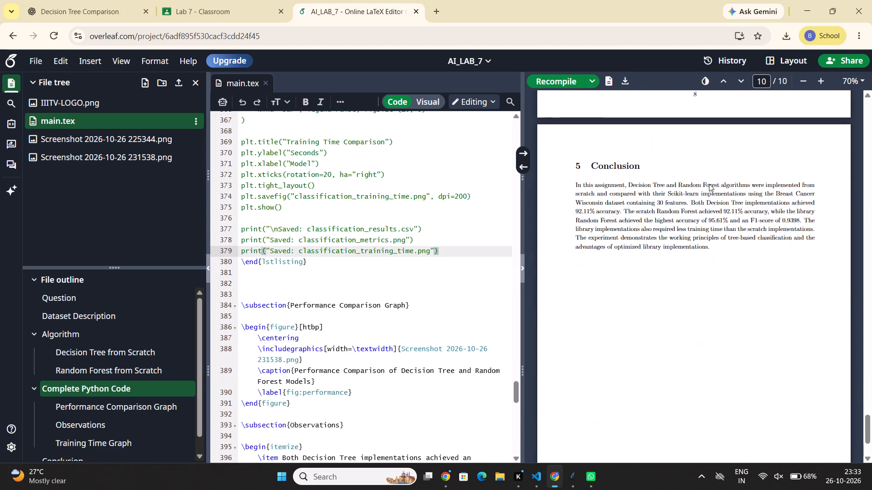
scroll(709, 184, "up", 3)
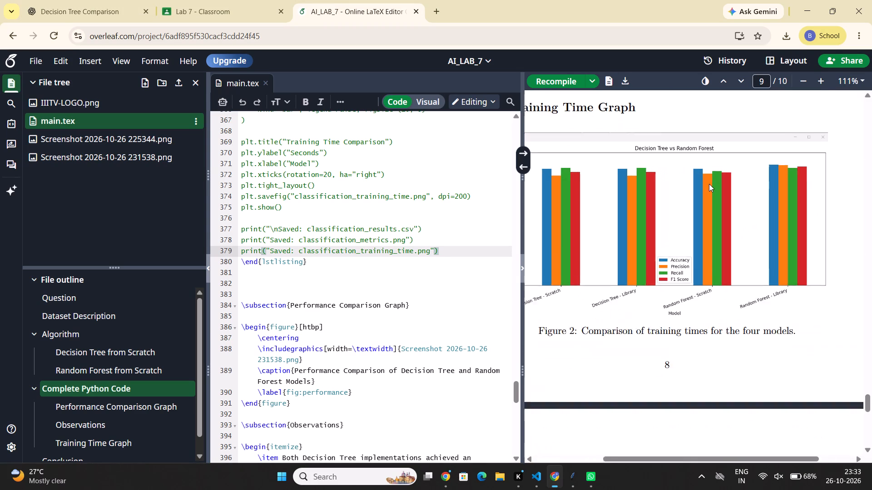
scroll(709, 184, "right", 1)
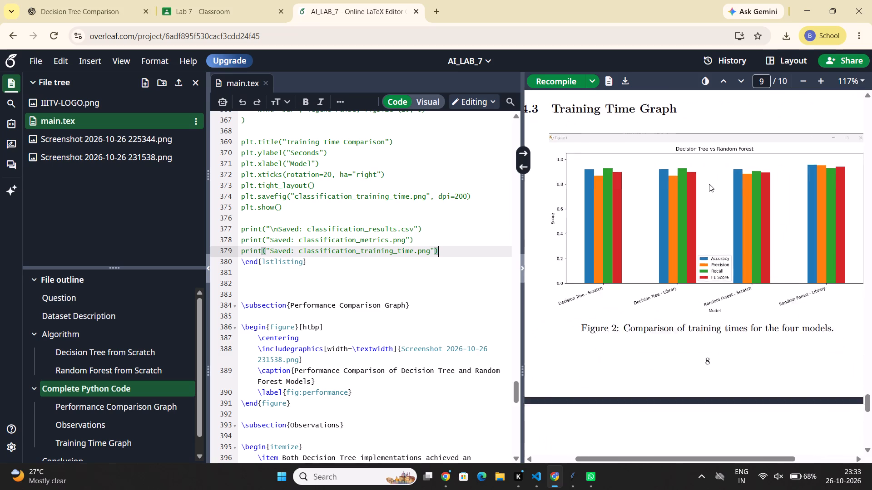
scroll(709, 184, "up", 3)
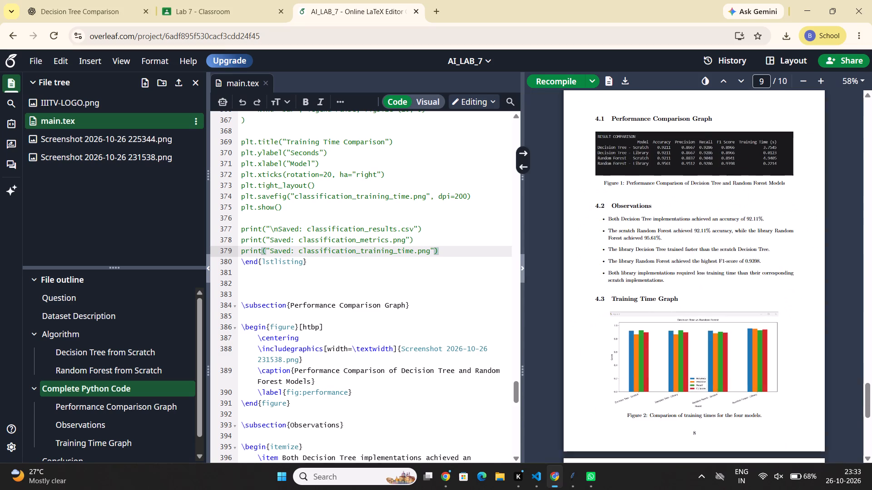
scroll(709, 184, "up", 7)
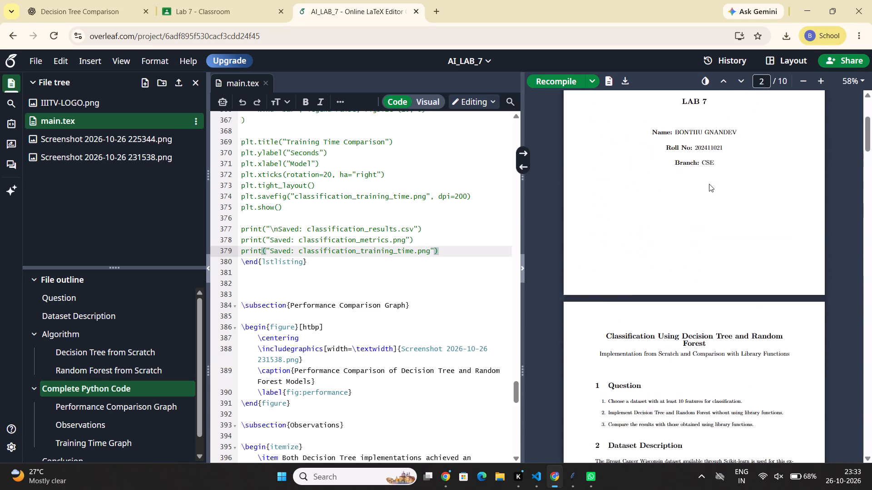
scroll(709, 184, "up", 2)
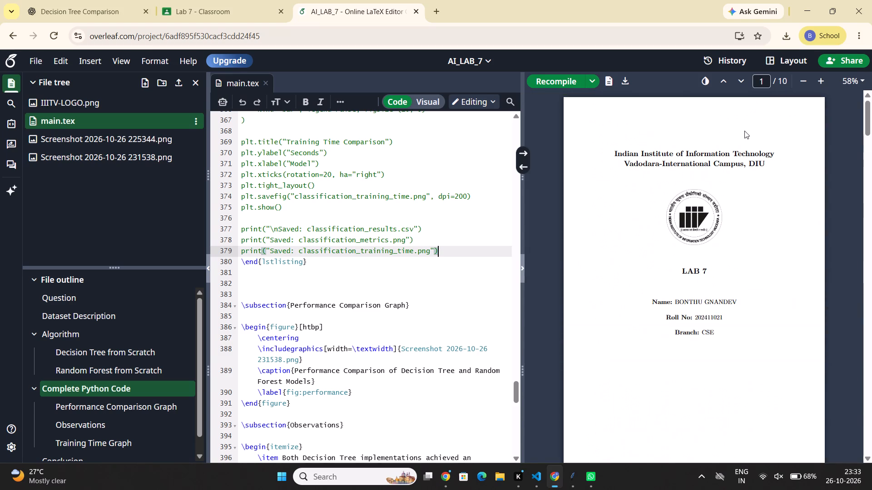
Review the PDF preview from the title page through Dataset Description, Algorithm and the Python code to the Training Time Graph.
scroll(714, 235, "down", 2)
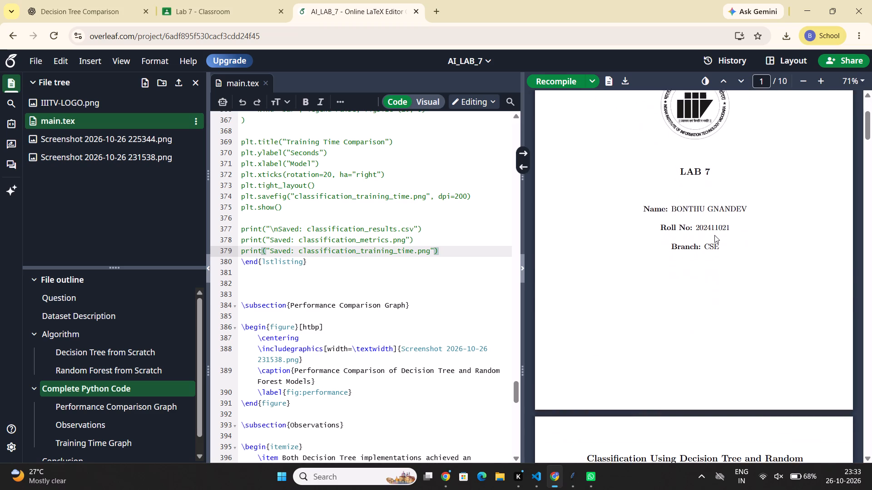
scroll(714, 235, "down", 4)
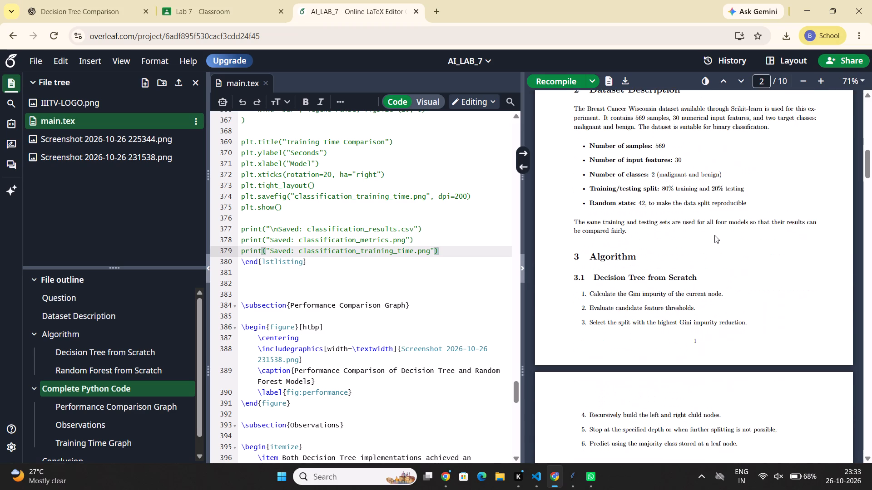
scroll(714, 235, "down", 3)
scroll(714, 235, "up", 1)
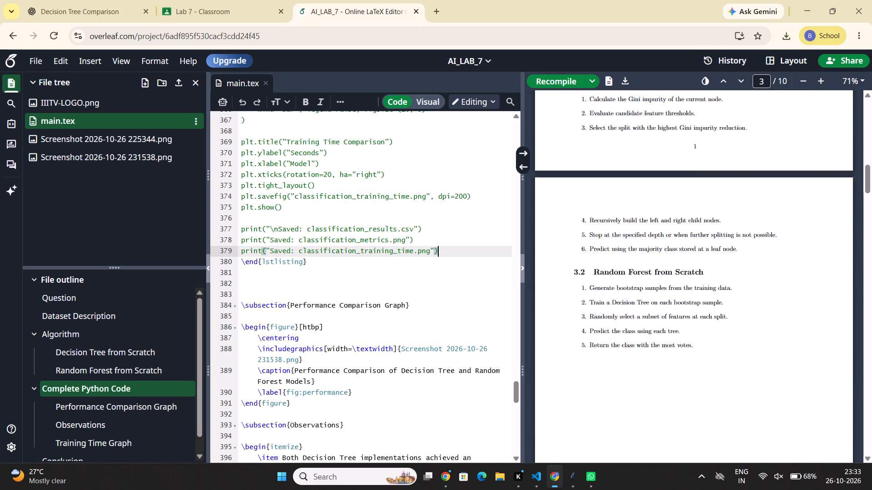
scroll(714, 235, "up", 1)
scroll(714, 235, "down", 1)
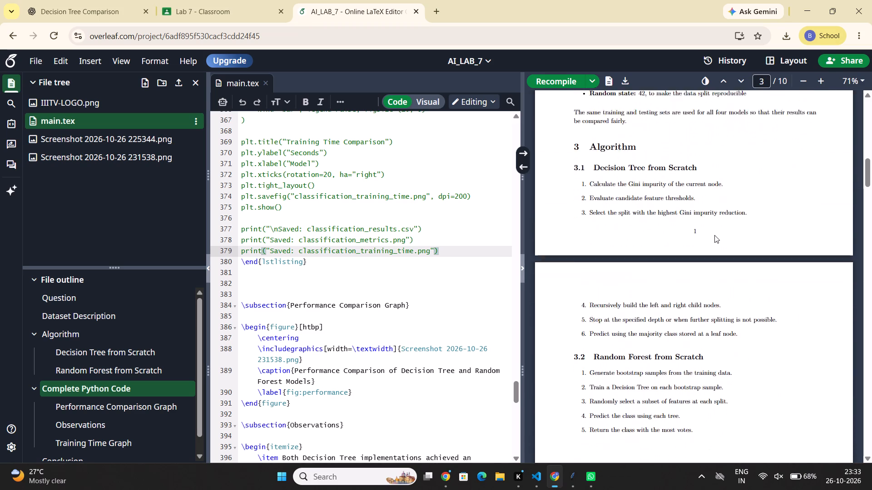
scroll(714, 235, "down", 2)
scroll(714, 235, "up", 2)
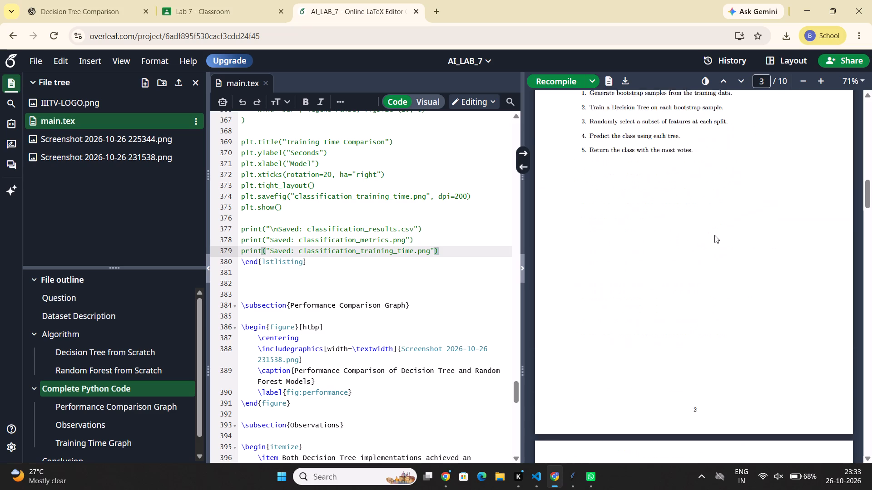
scroll(714, 235, "up", 2)
scroll(714, 235, "down", 3)
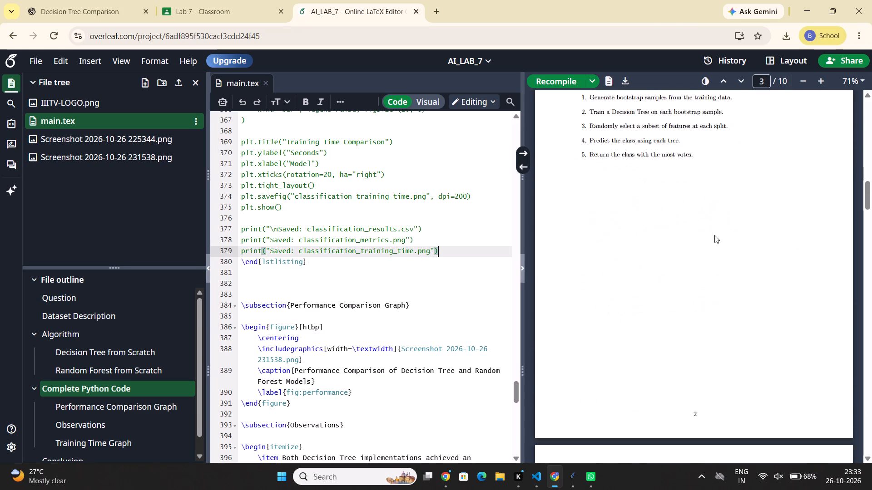
scroll(714, 235, "down", 6)
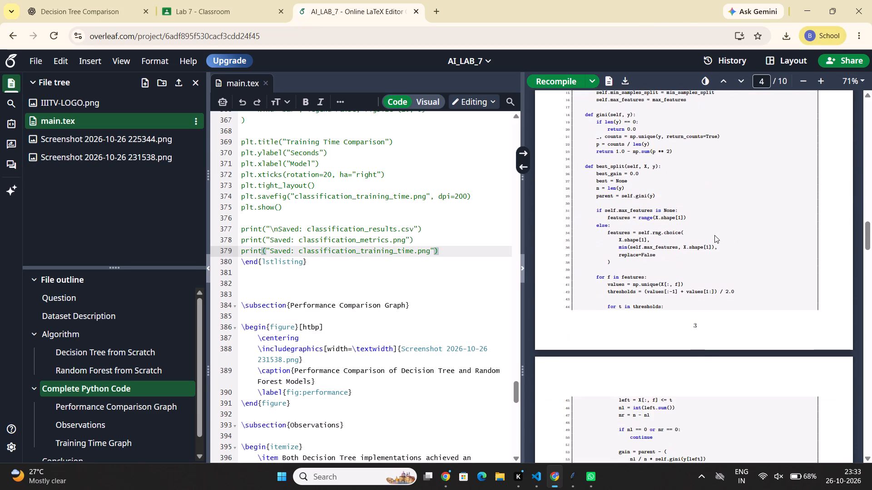
scroll(714, 235, "down", 4)
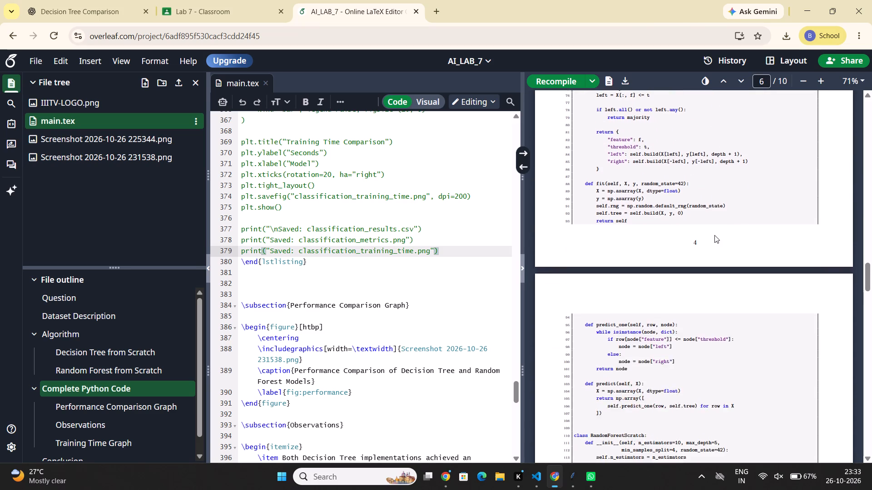
scroll(714, 235, "down", 4)
scroll(714, 235, "up", 1)
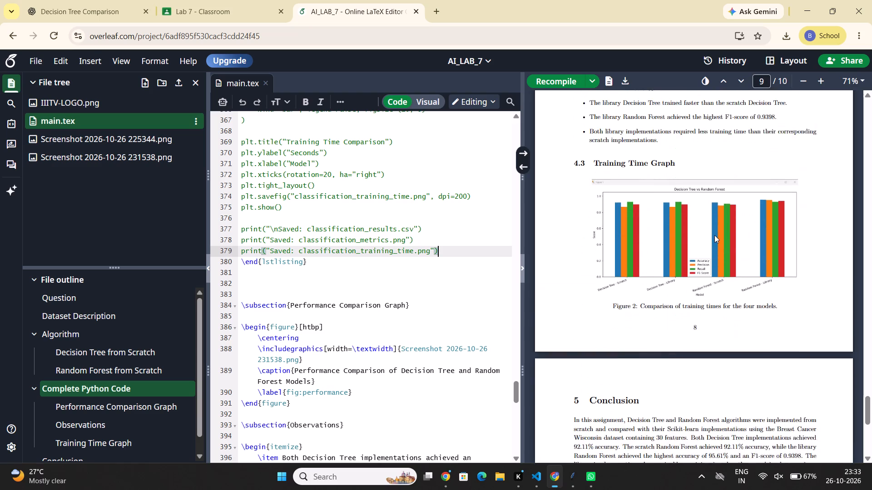
Examine the Performance Comparison Graph, Observations, Training Time Graph and Conclusion in the PDF preview, including an enlarged view of the graph.
scroll(714, 235, "up", 2)
scroll(714, 235, "down", 1)
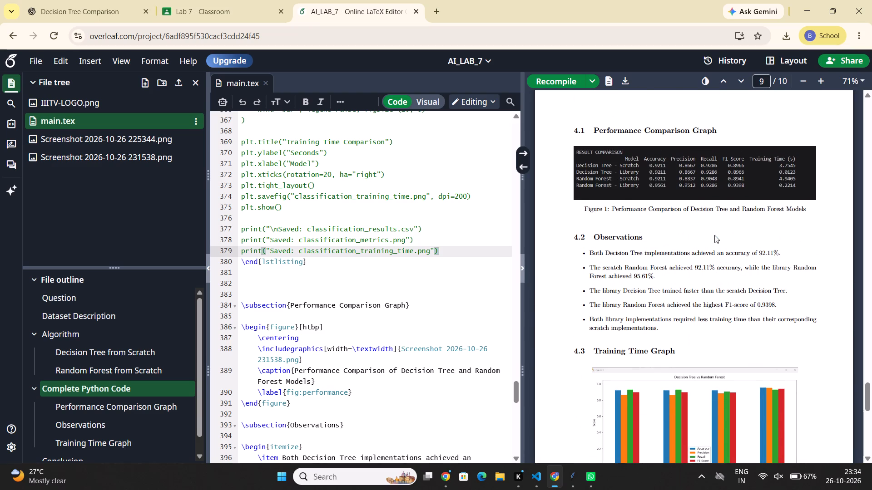
scroll(714, 235, "down", 3)
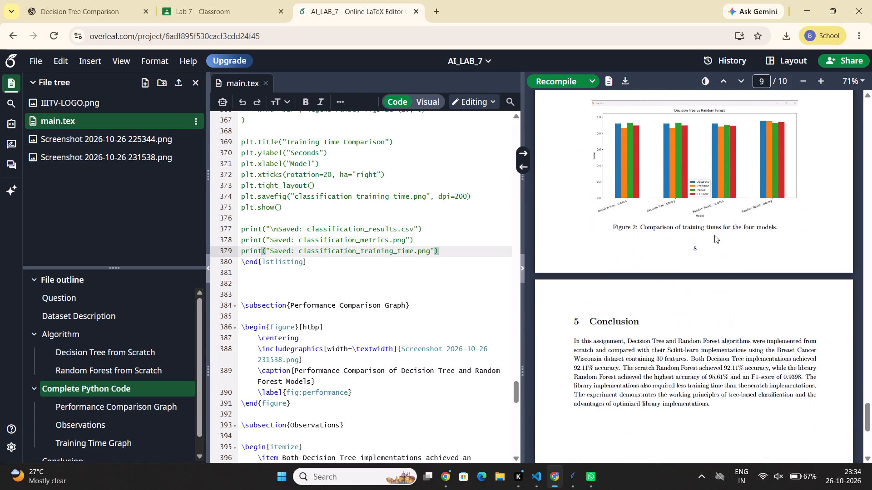
scroll(714, 235, "up", 1)
scroll(714, 235, "down", 1)
scroll(714, 235, "up", 1)
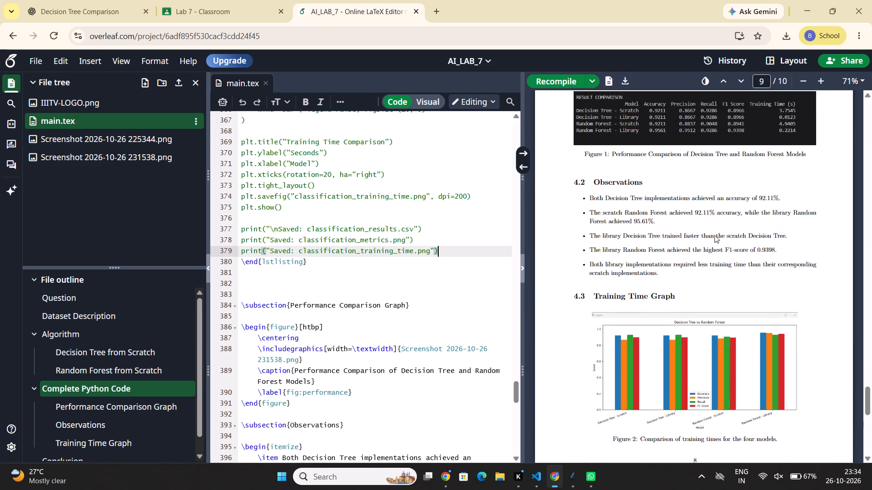
scroll(714, 235, "up", 2)
scroll(714, 235, "down", 1)
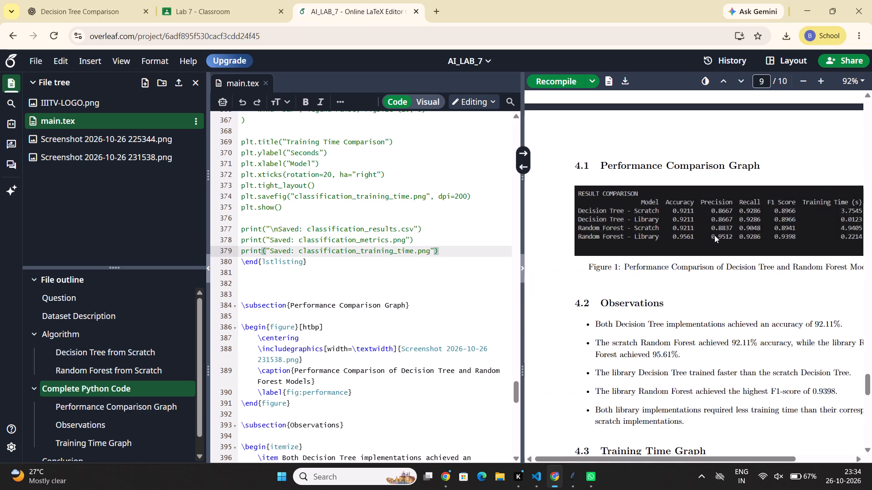
scroll(714, 235, "down", 3)
scroll(714, 235, "left", 1)
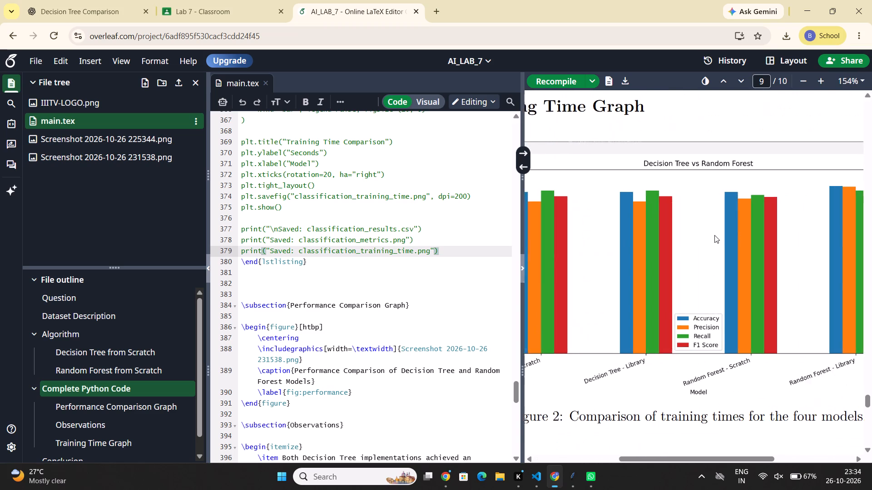
scroll(714, 235, "left", 1)
scroll(714, 235, "down", 1)
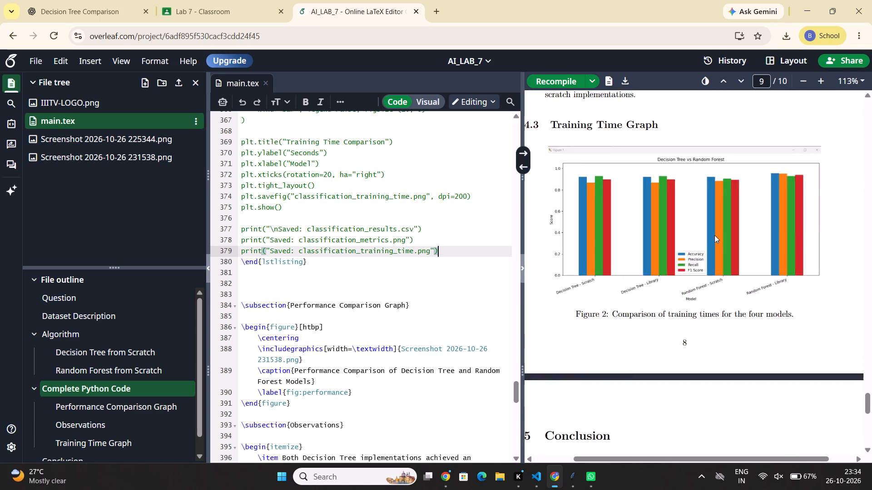
scroll(714, 235, "down", 3)
scroll(714, 235, "up", 4)
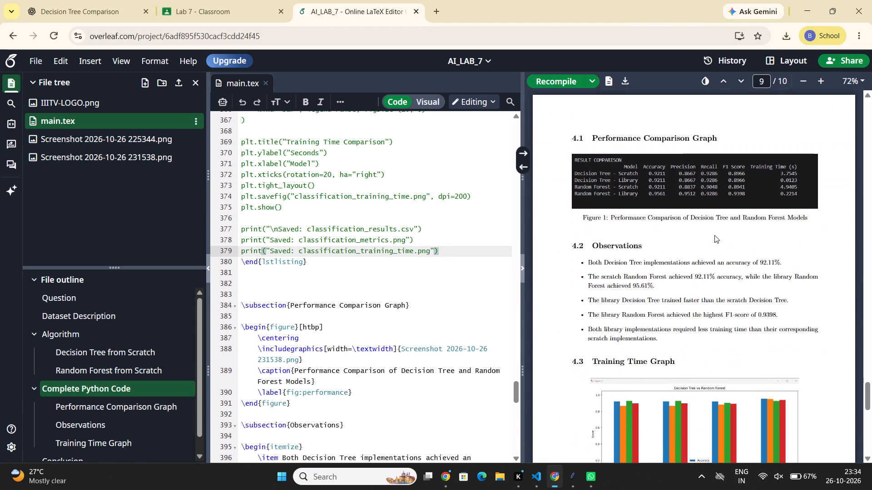
Check the PDF preview from the code pages back to the title page and on to the Conclusion, locating its text in the source.
scroll(714, 235, "up", 6)
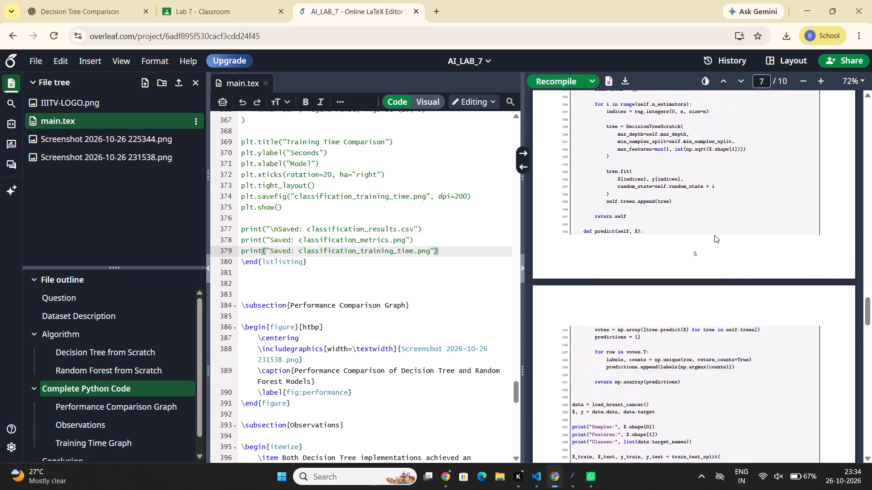
scroll(714, 235, "up", 10)
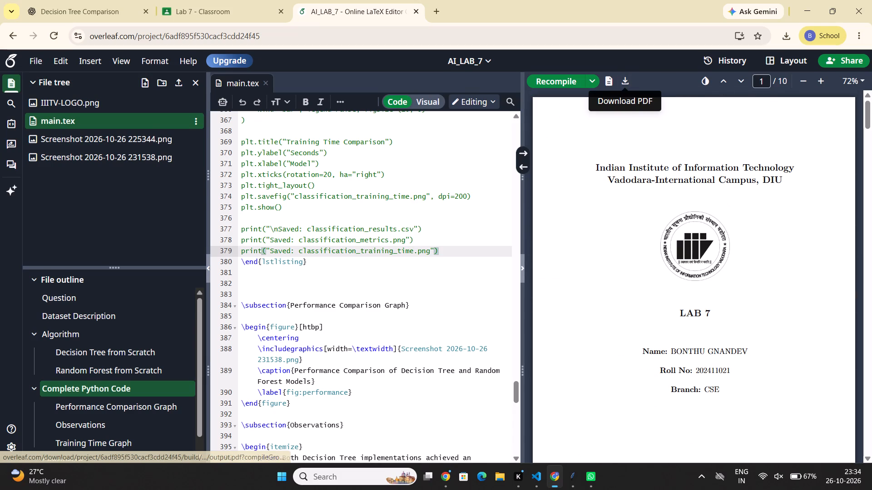
scroll(702, 314, "down", 20)
scroll(702, 314, "up", 1)
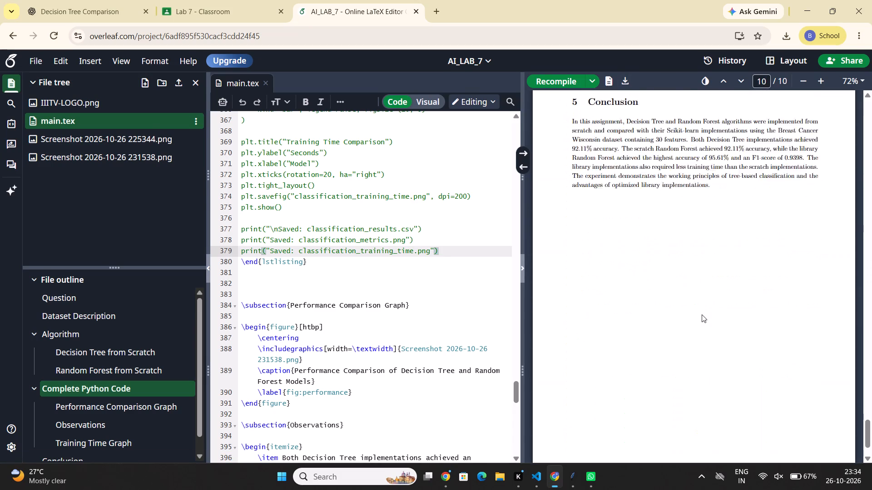
scroll(702, 314, "up", 1)
double_click(684, 212)
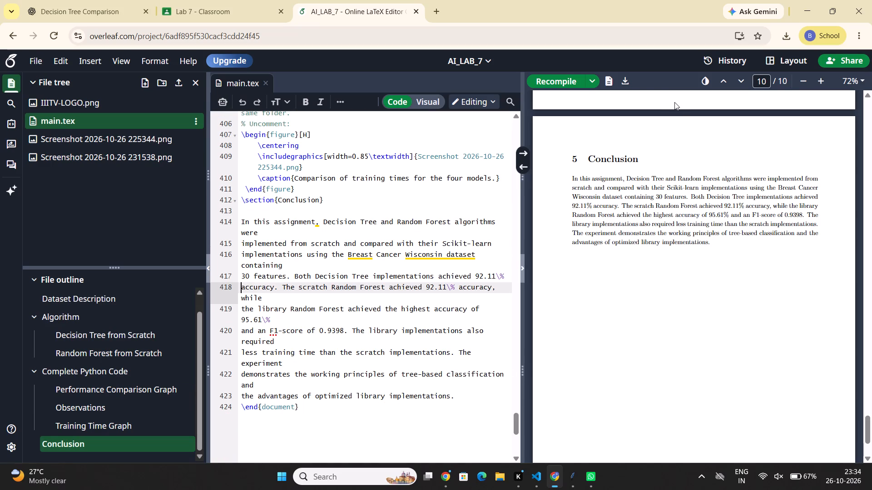
Download the compiled AI_LAB_7 report as a PDF.
left_click(623, 82)
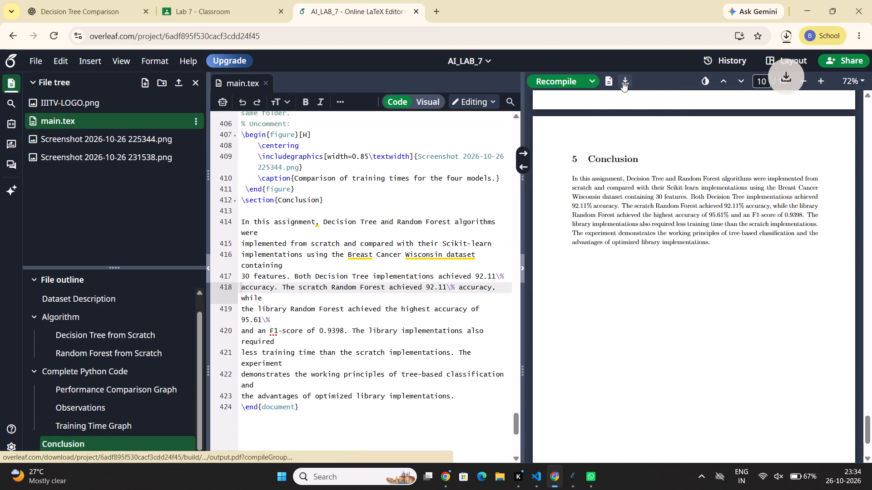
Switch to the Lab 7 assignment in Google Classroom and start adding a file to the submission from Google Drive.
left_click(211, 21)
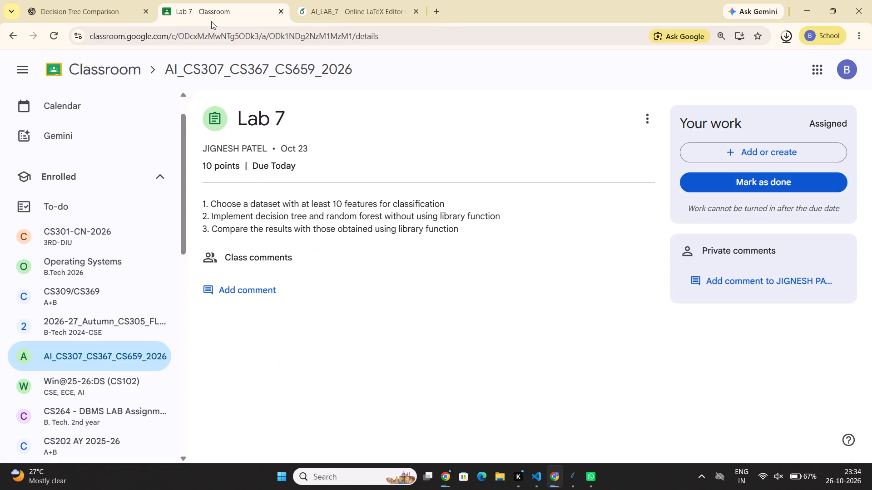
left_click(745, 146)
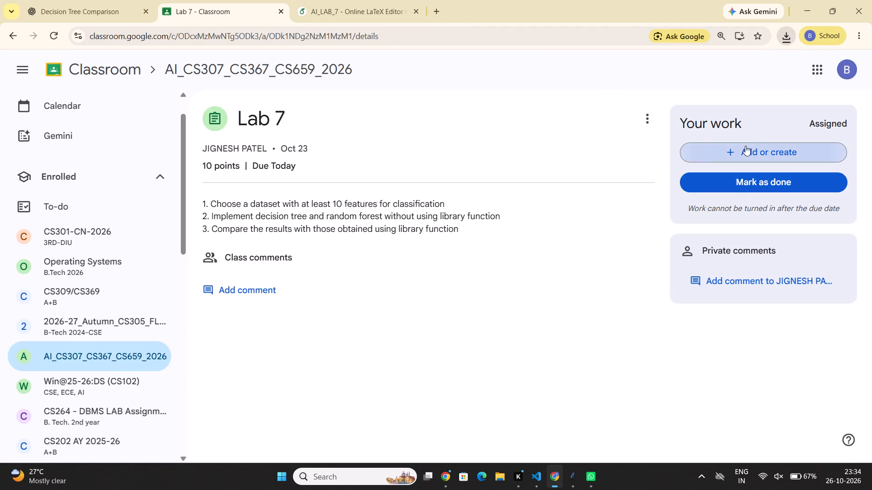
left_click(715, 248)
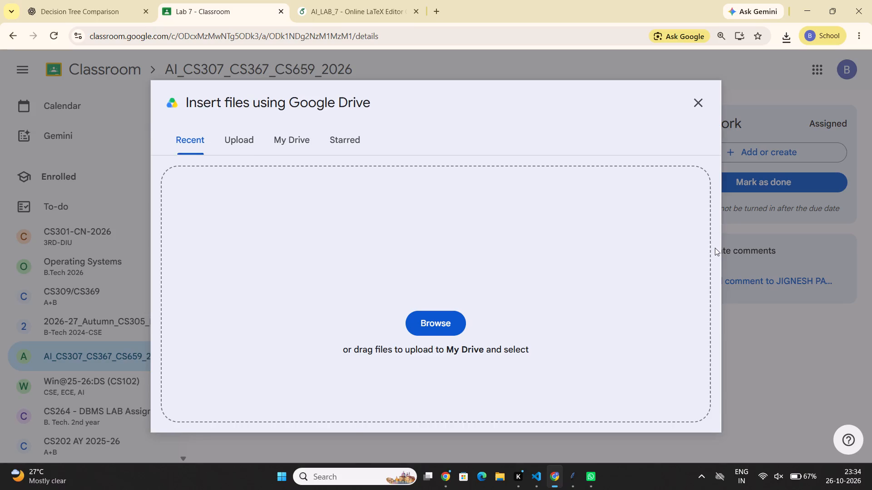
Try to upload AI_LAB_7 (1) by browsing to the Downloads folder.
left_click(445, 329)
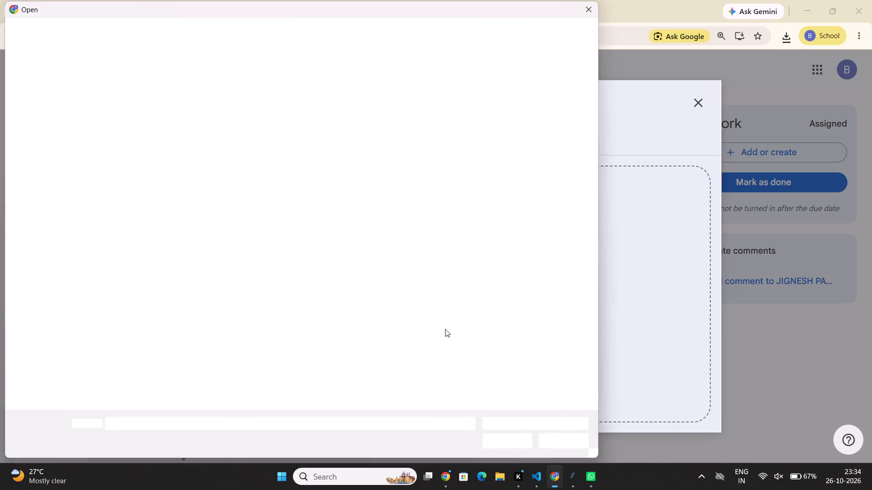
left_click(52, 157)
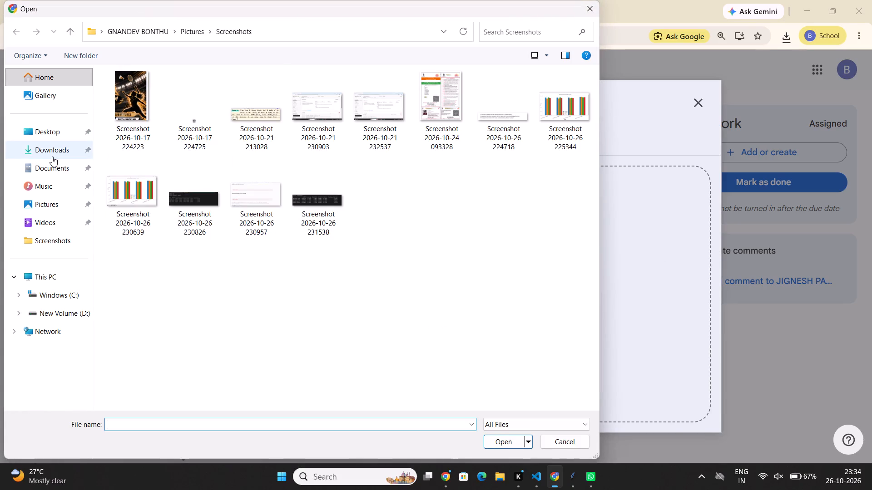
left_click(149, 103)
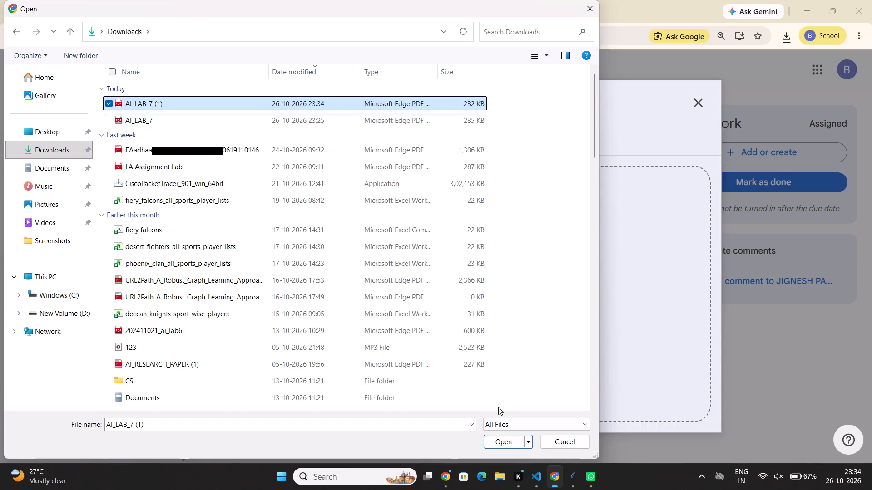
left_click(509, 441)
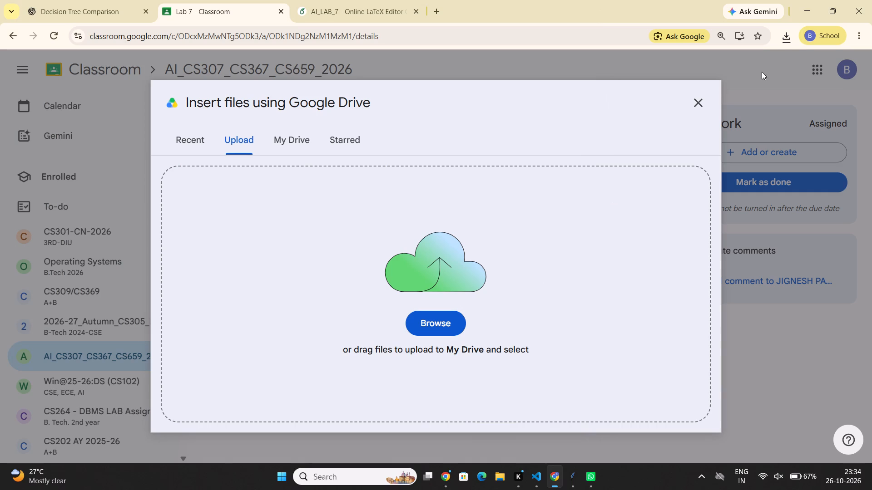
Upload AI_LAB_7 (1).pdf from the browser's recent downloads and attach it to the Lab 7 submission.
left_click(784, 43)
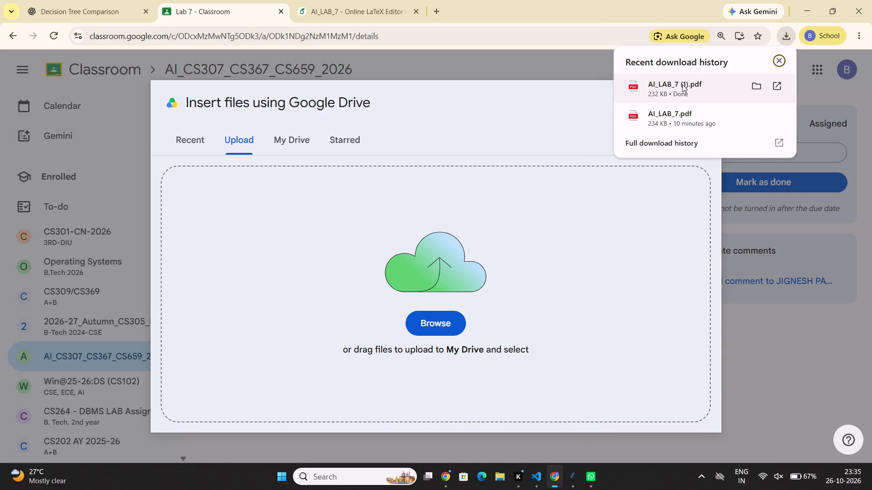
left_click_drag(682, 84, 442, 318)
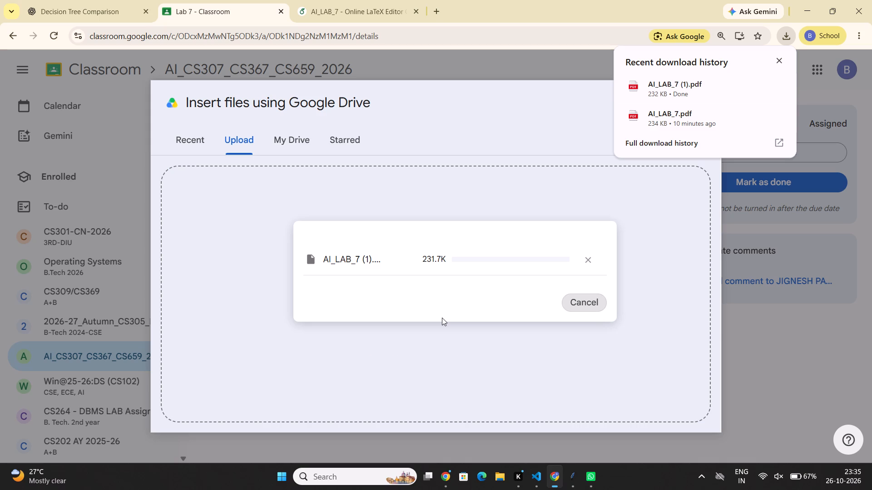
left_click(572, 332)
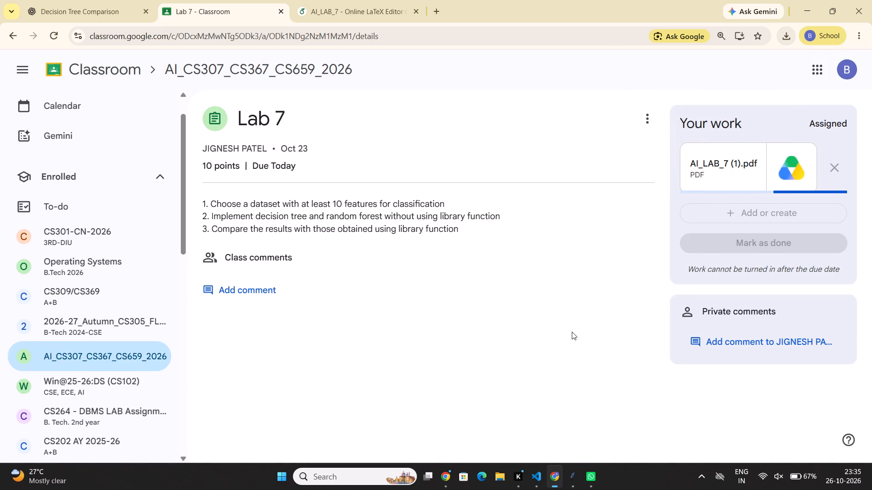